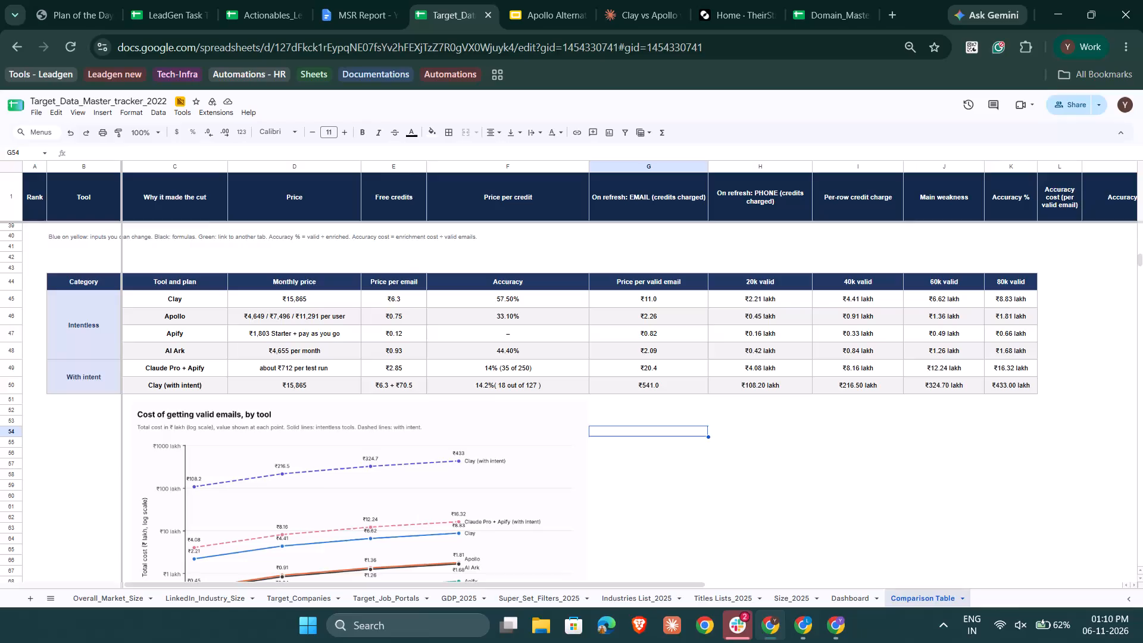
Switch to the Actionables_Leadgen_Tools_2026 spreadsheet and review the Leadgen task list through its POC, Priority and Document Link columns.
click(320, 0)
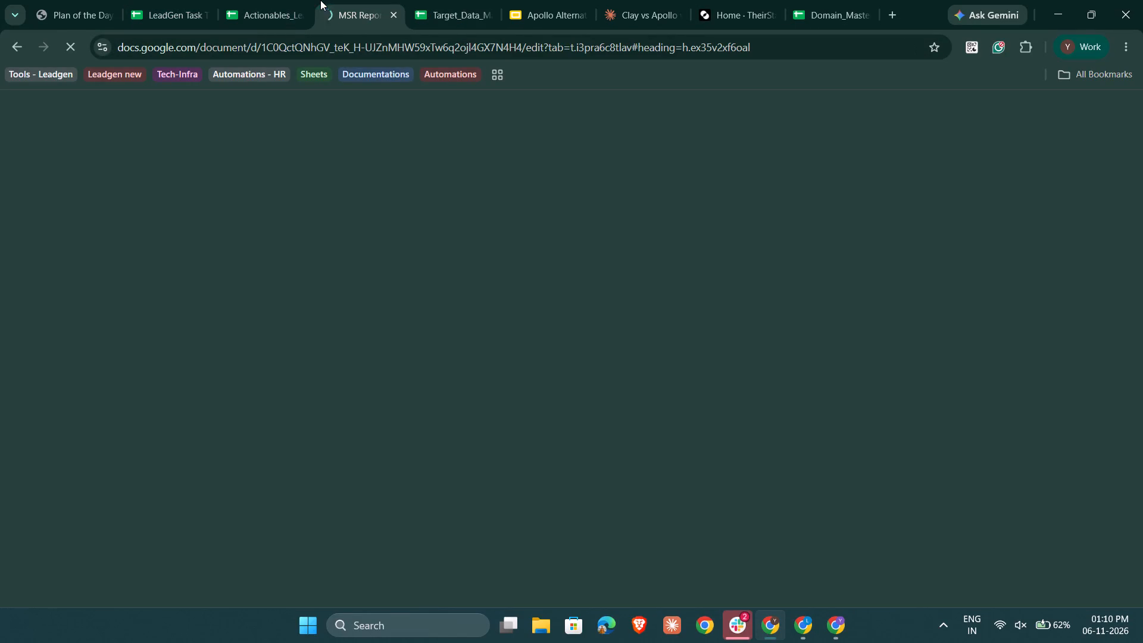
click(276, 0)
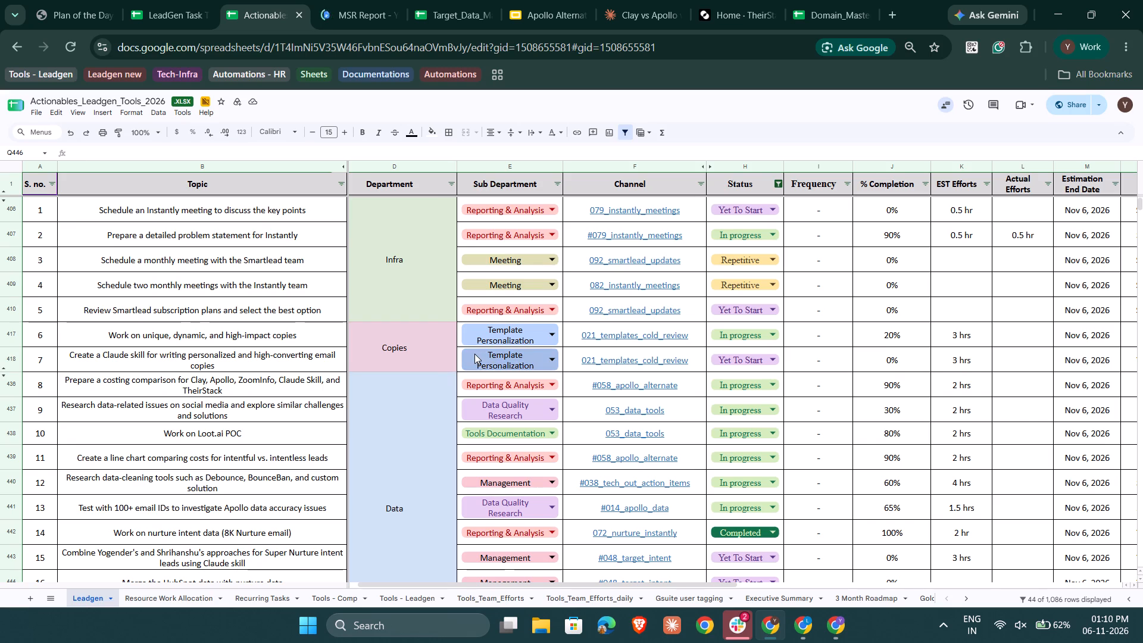
scroll(711, 356, left, 4)
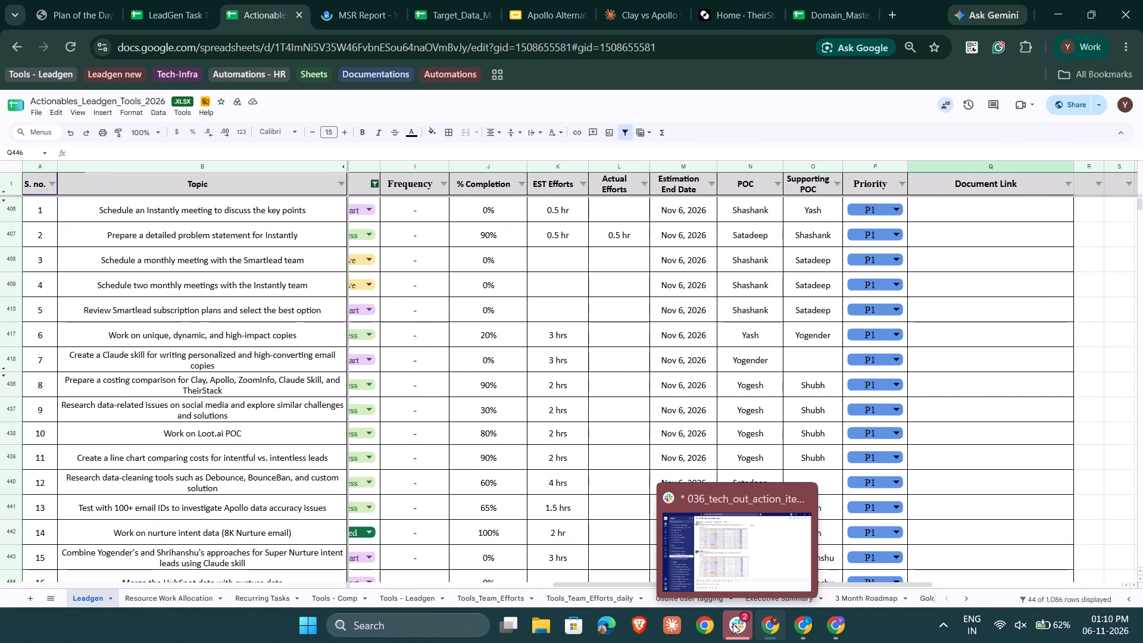
scroll(622, 367, up, 1)
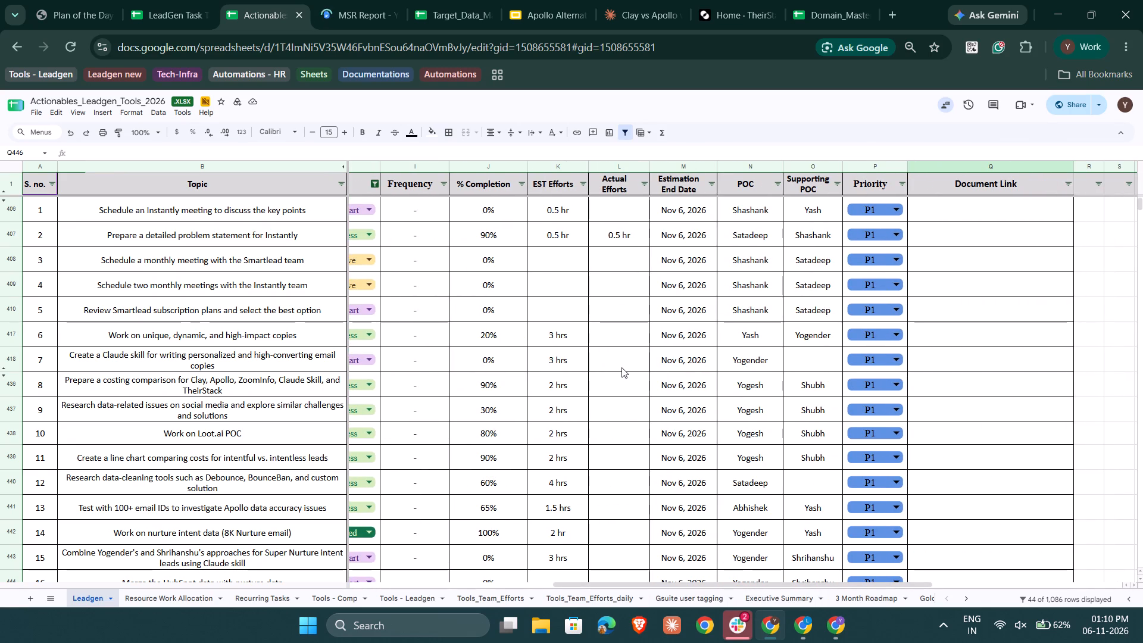
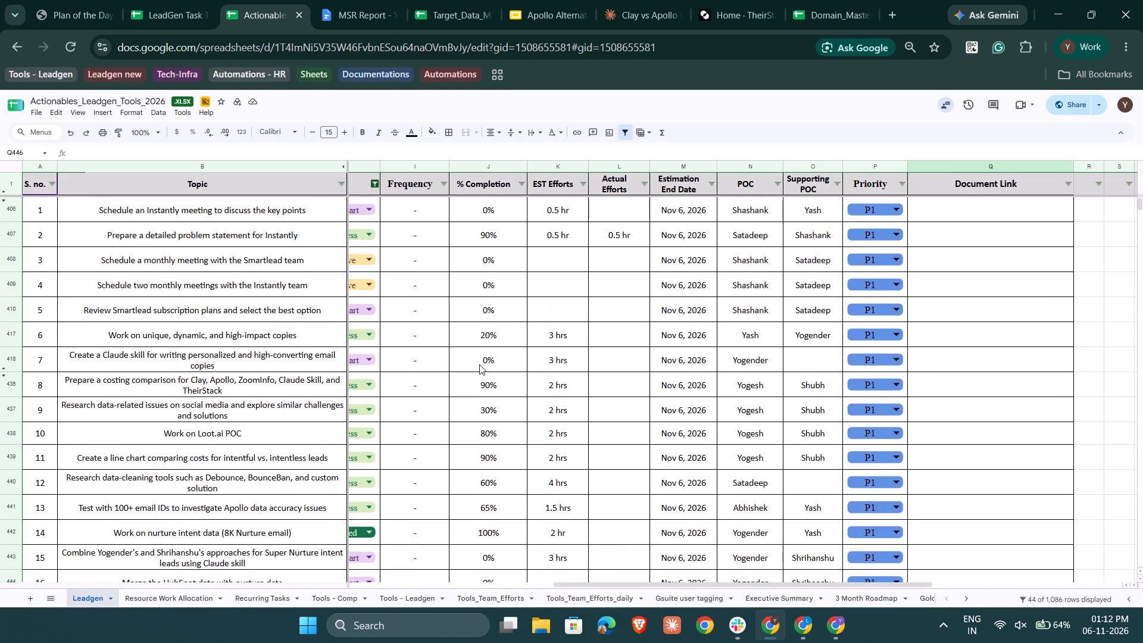
Examine the Leadgen task list's Sub Department, Channel and Status columns.
ctrl+alt+scroll(479, 364, right, 3)
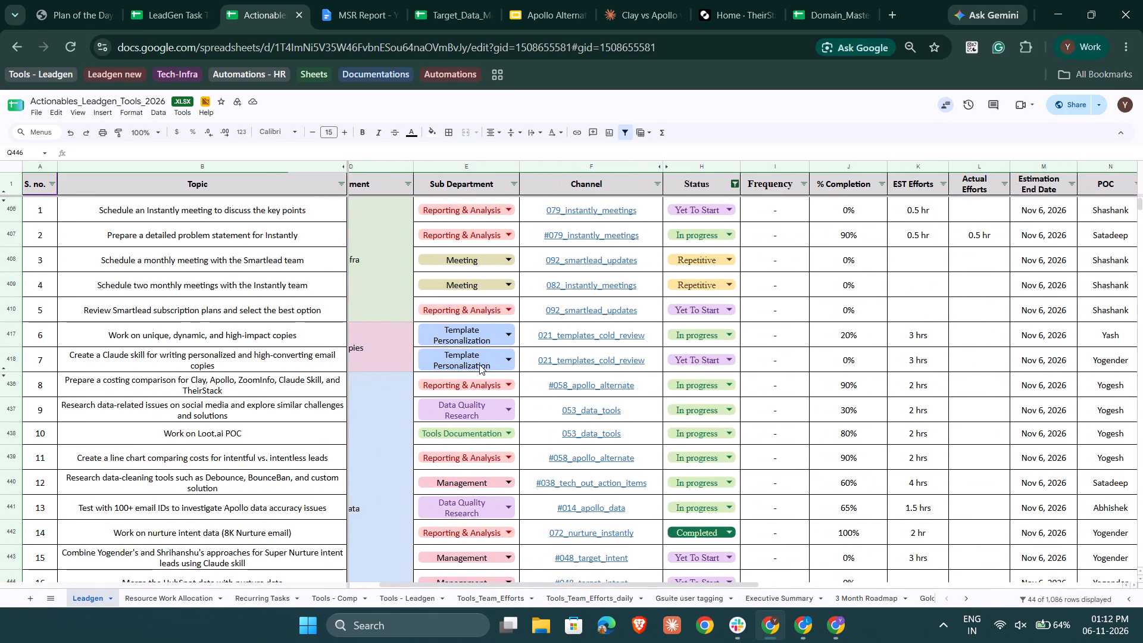
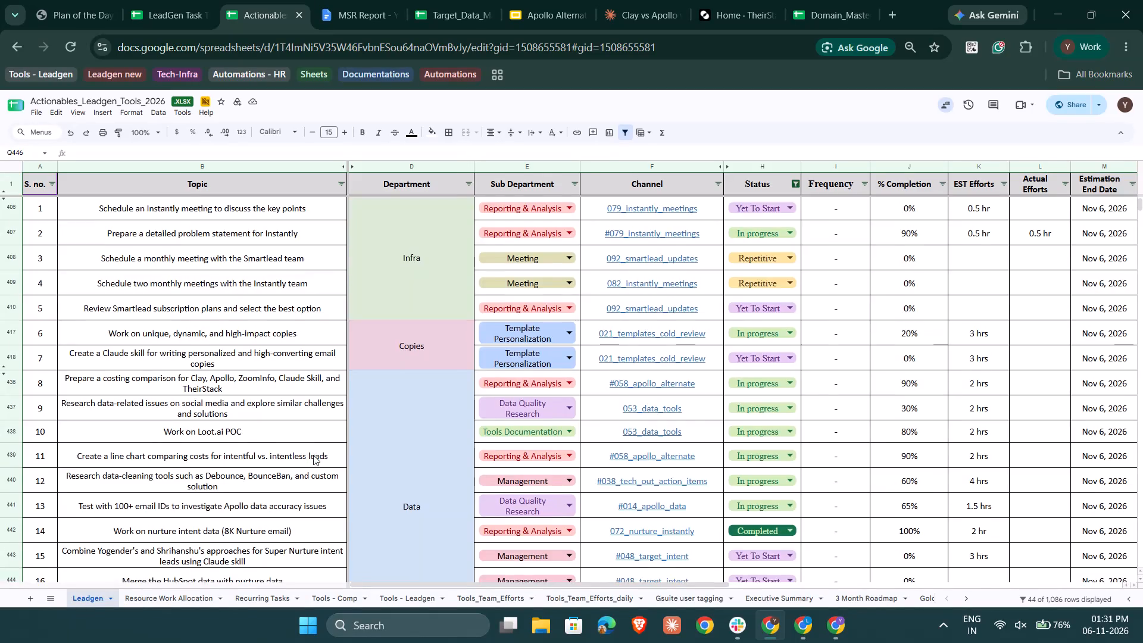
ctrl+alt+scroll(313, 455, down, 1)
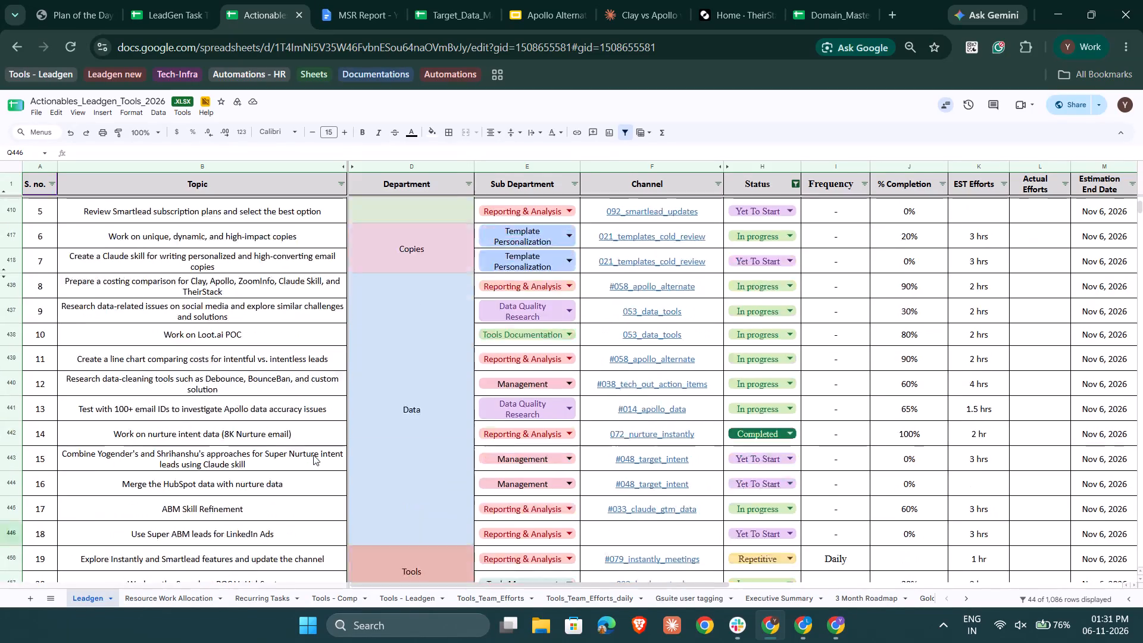
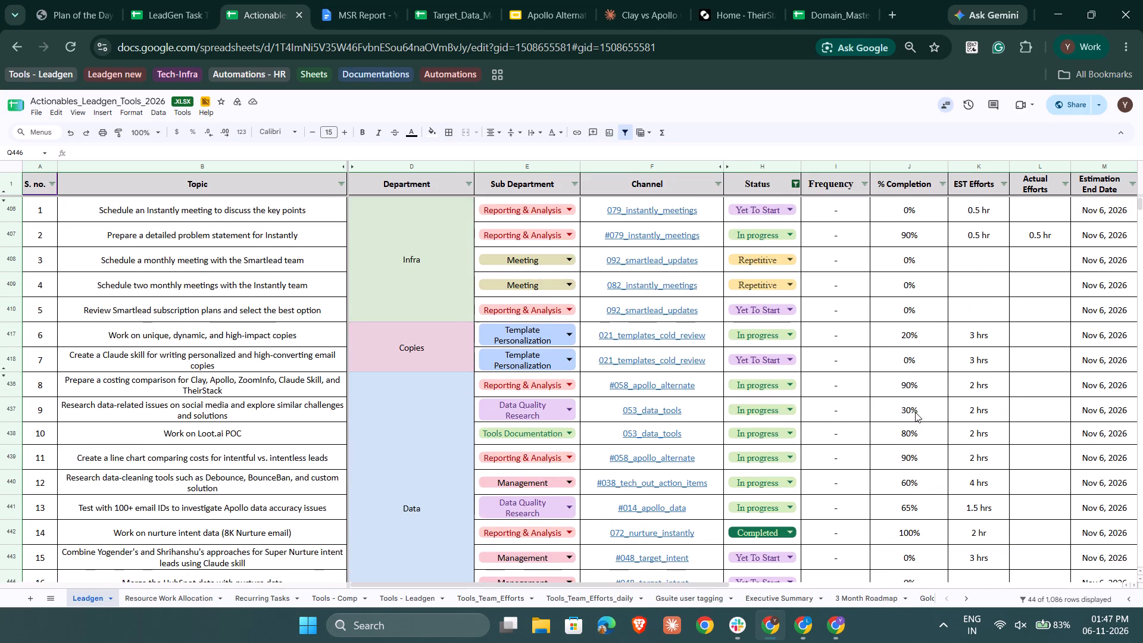
Copy the topic text of task 9, about researching data-related issues on social media, from the Leadgen sheet.
scroll(943, 304, left, 4)
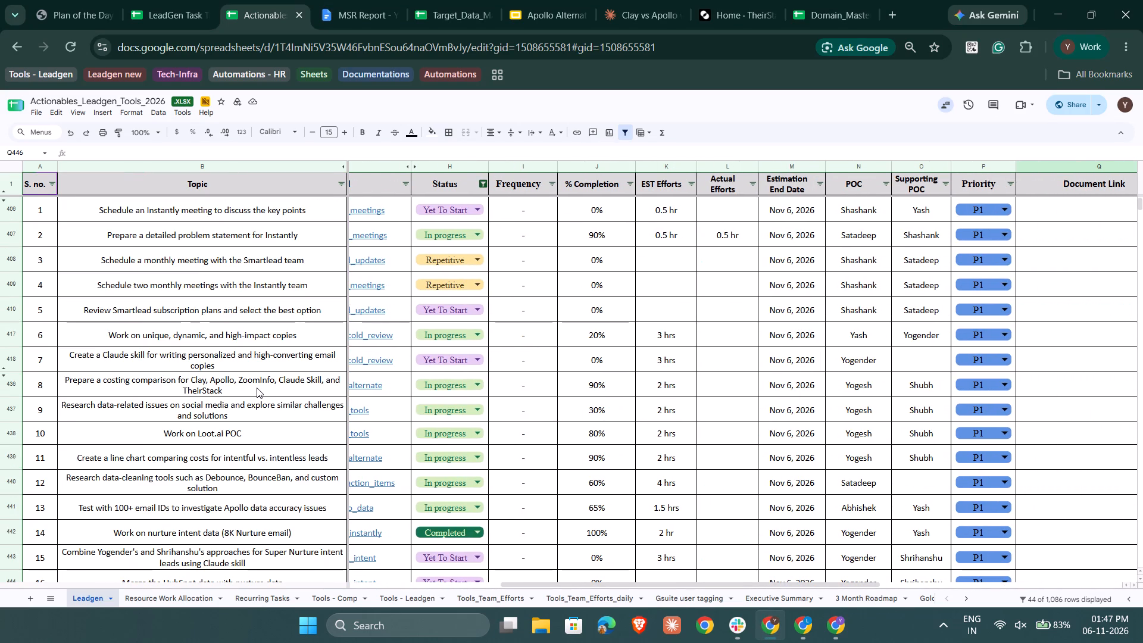
click(260, 411)
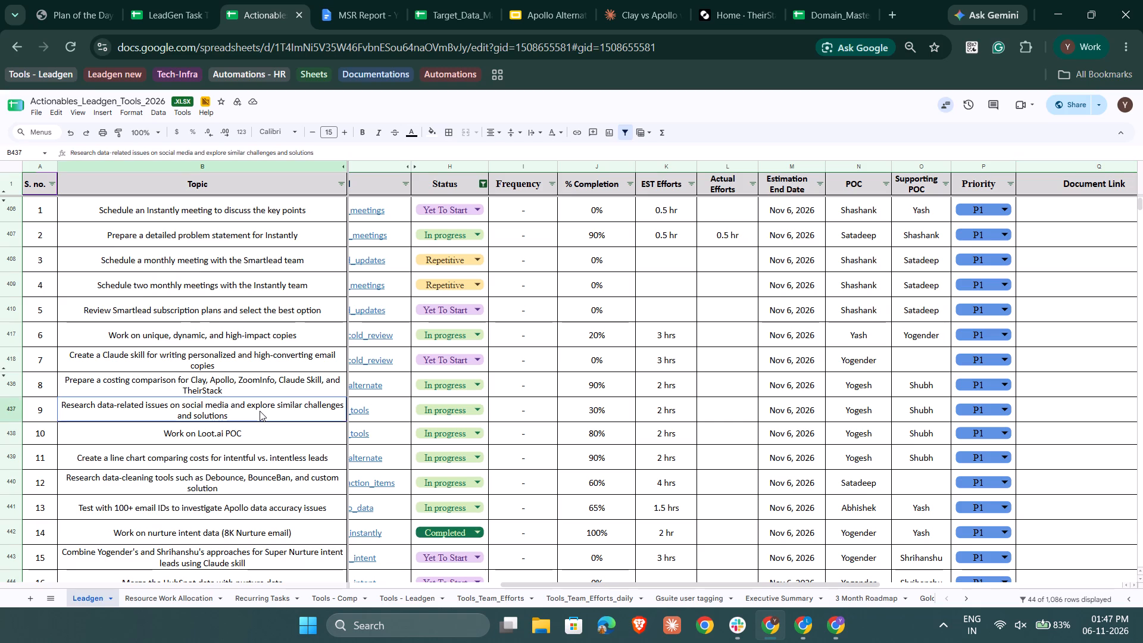
key(ctrl+c)
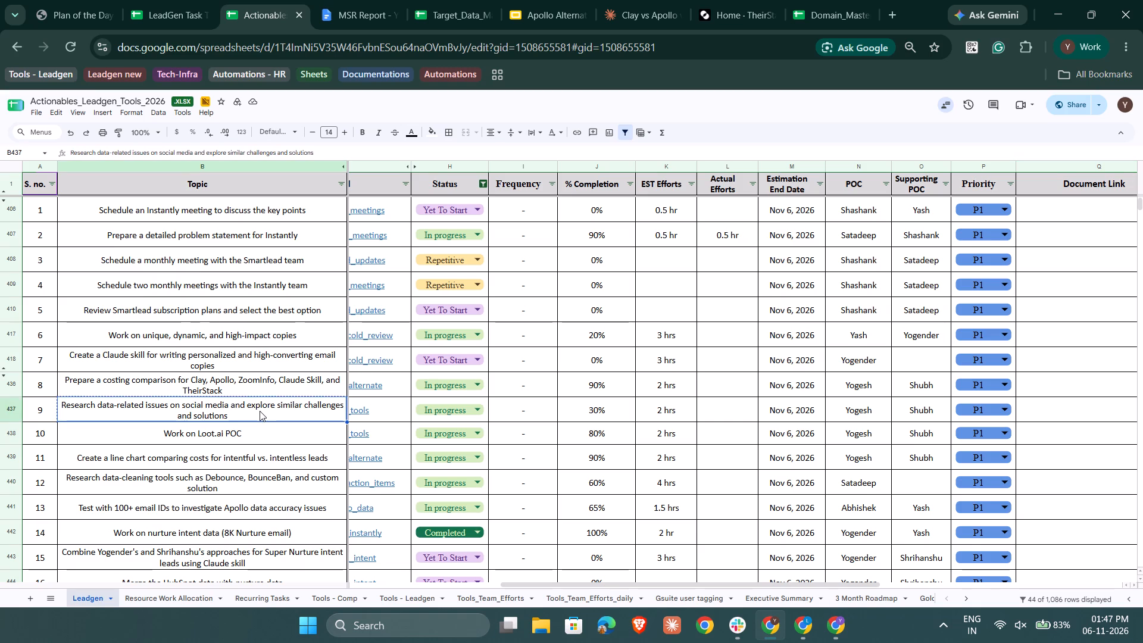
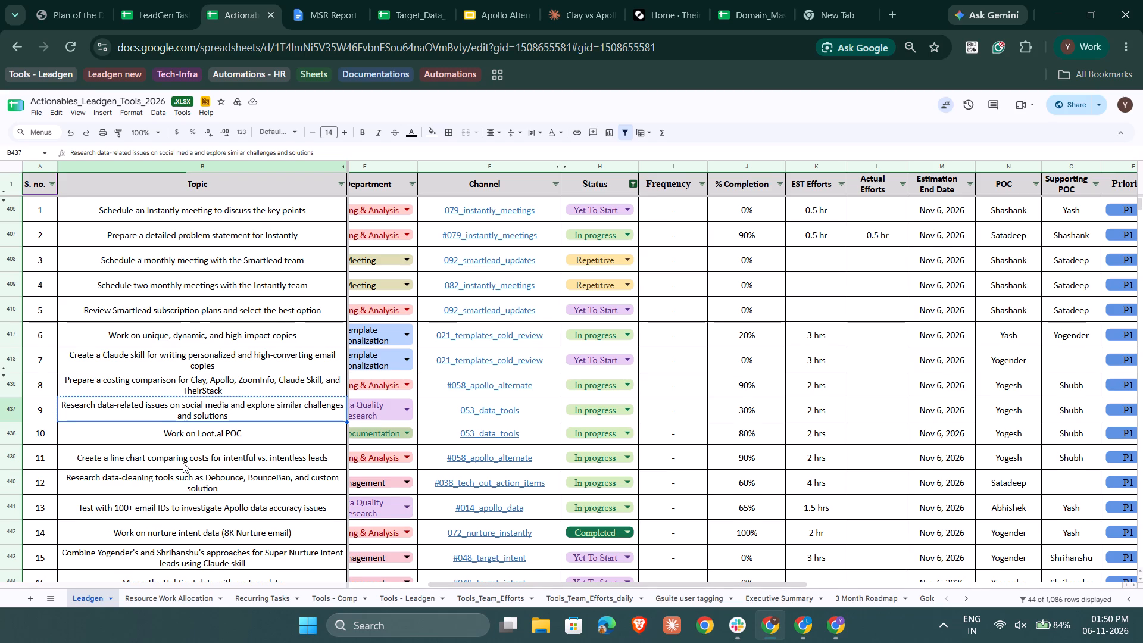
Select the topic cell of task 23, about identifying and connecting with AI GTM experts and three Clay experts, in the Leadgen sheet.
scroll(183, 463, down, 2)
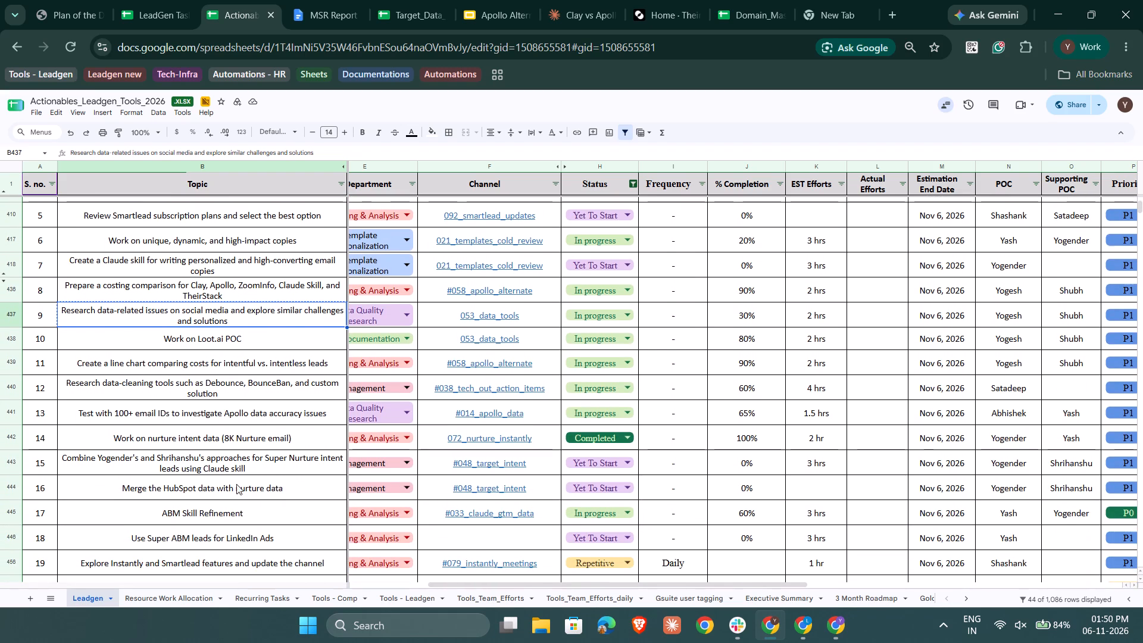
scroll(200, 521, down, 2)
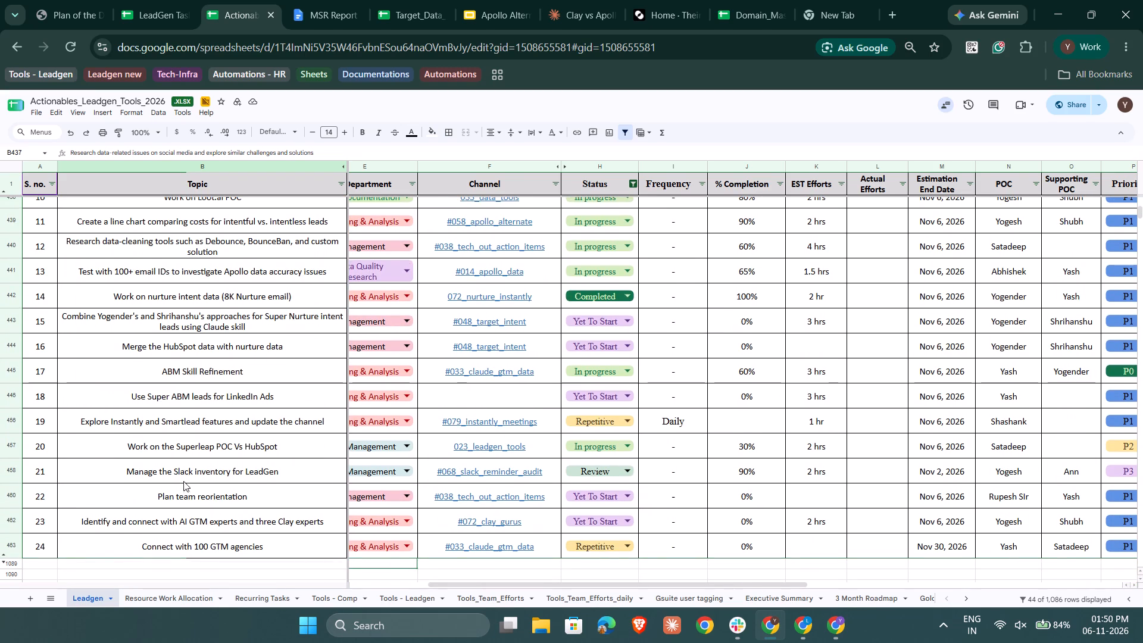
click(204, 520)
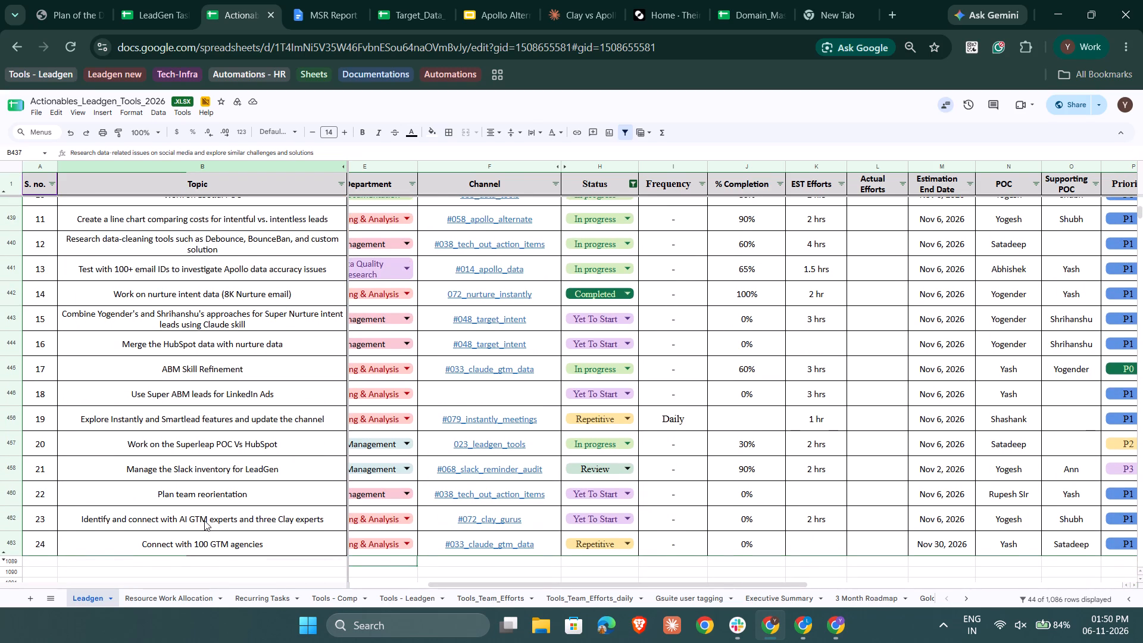
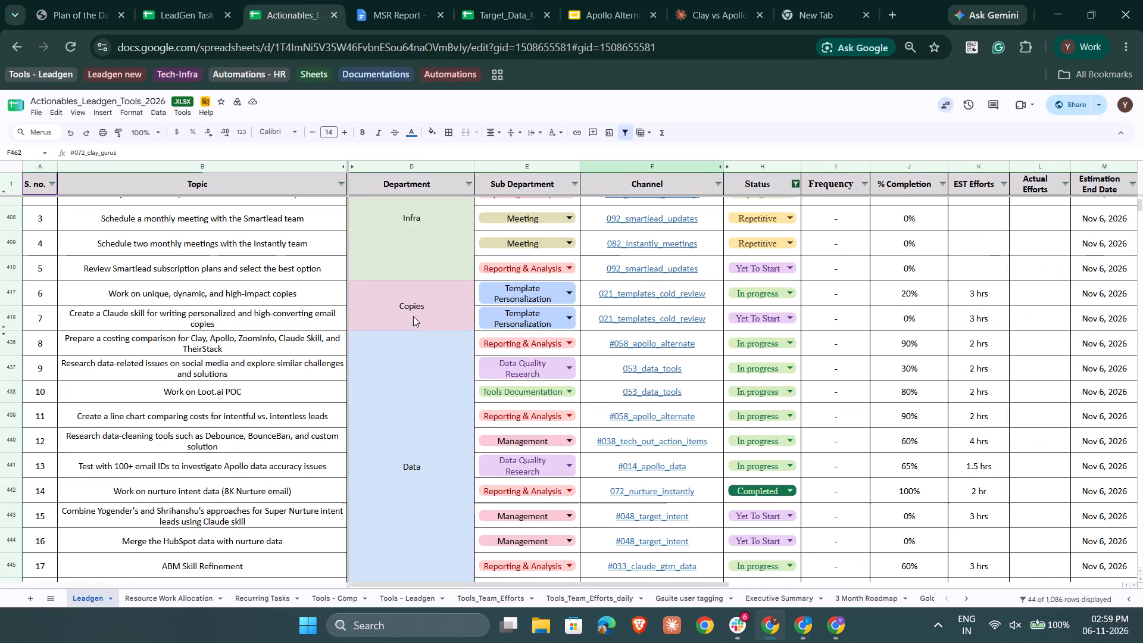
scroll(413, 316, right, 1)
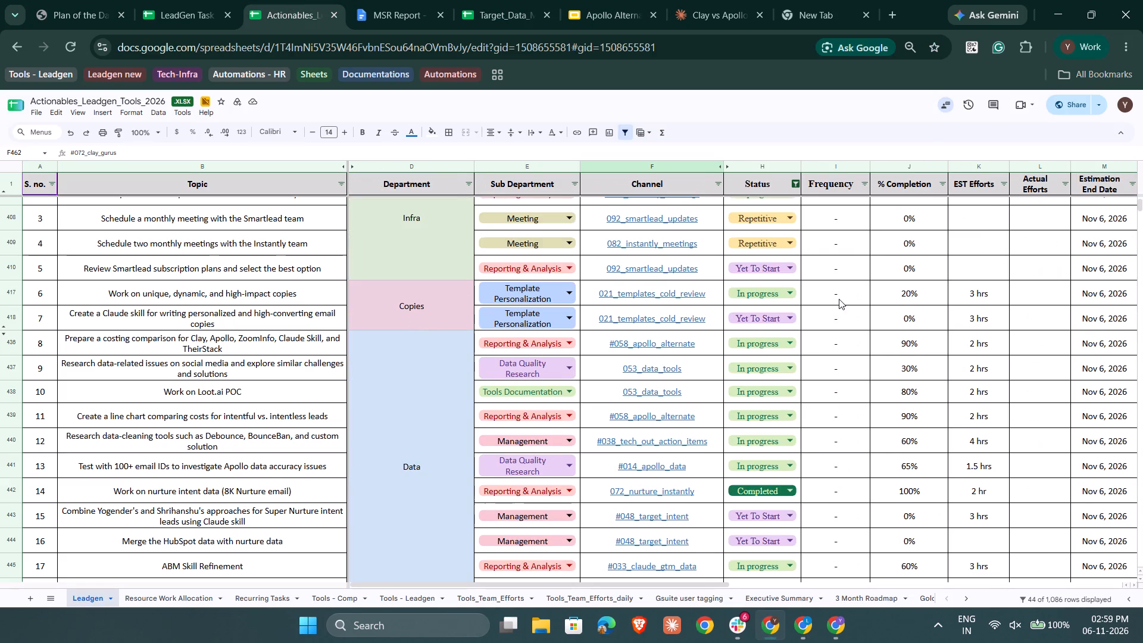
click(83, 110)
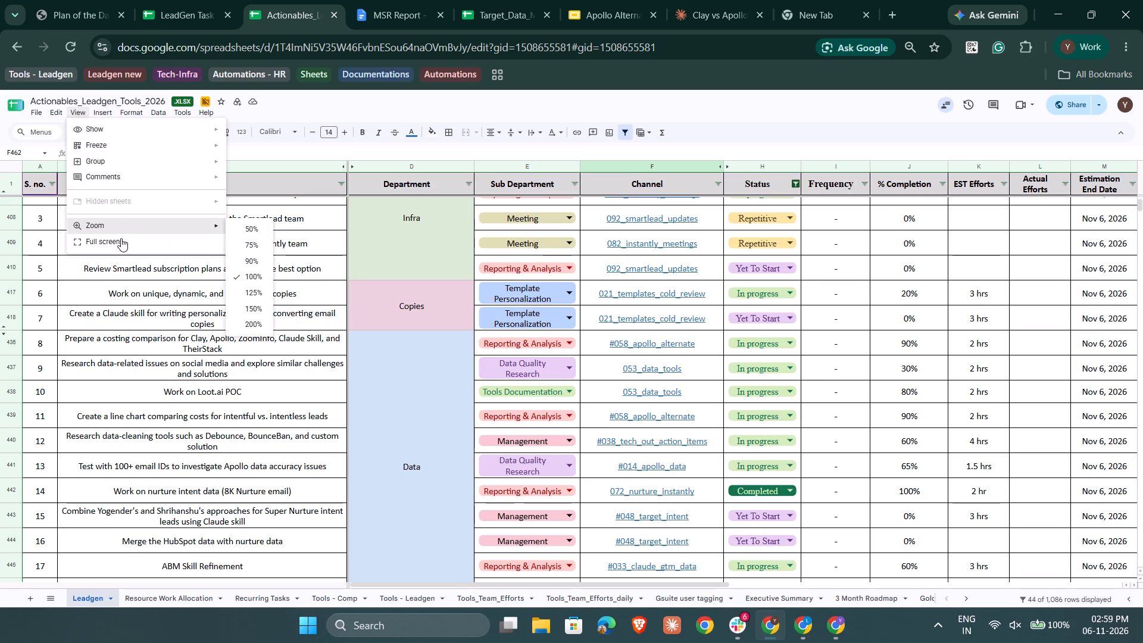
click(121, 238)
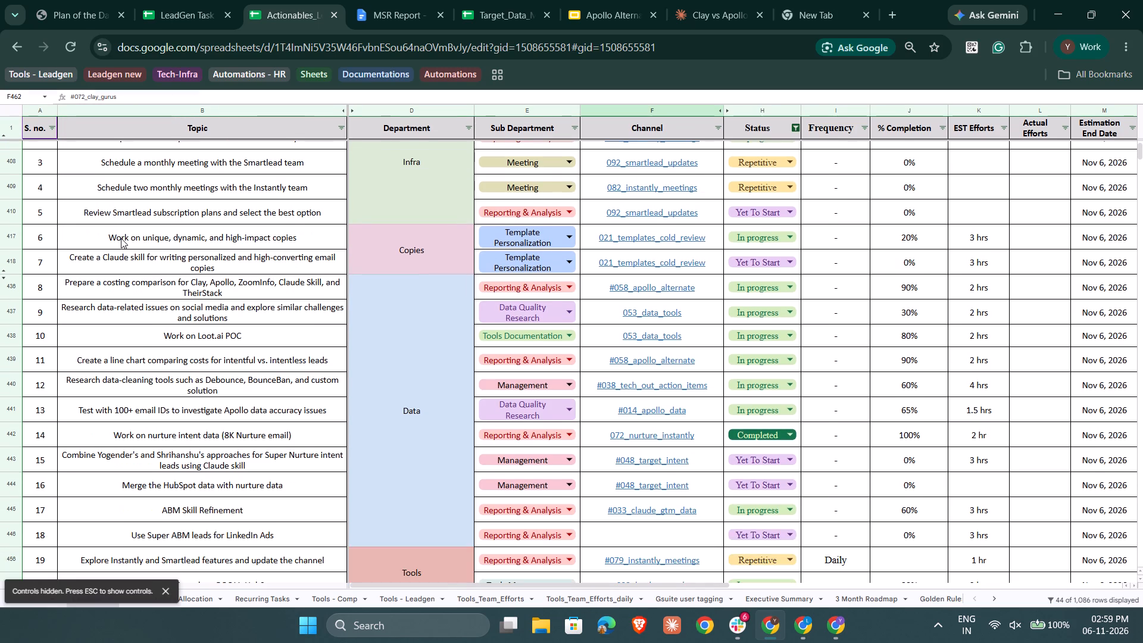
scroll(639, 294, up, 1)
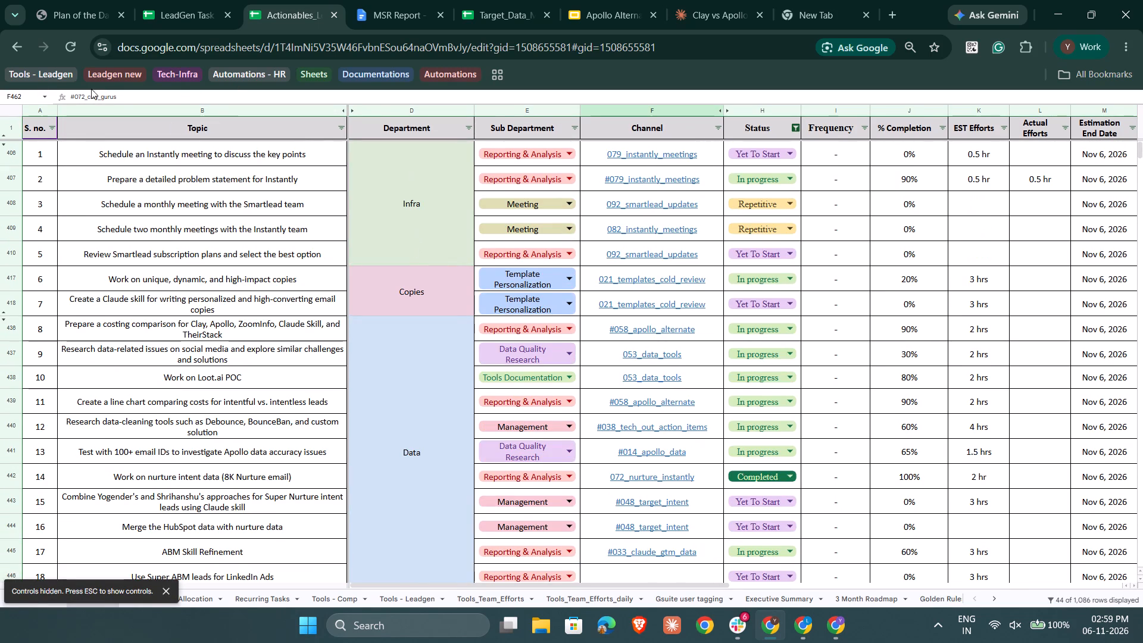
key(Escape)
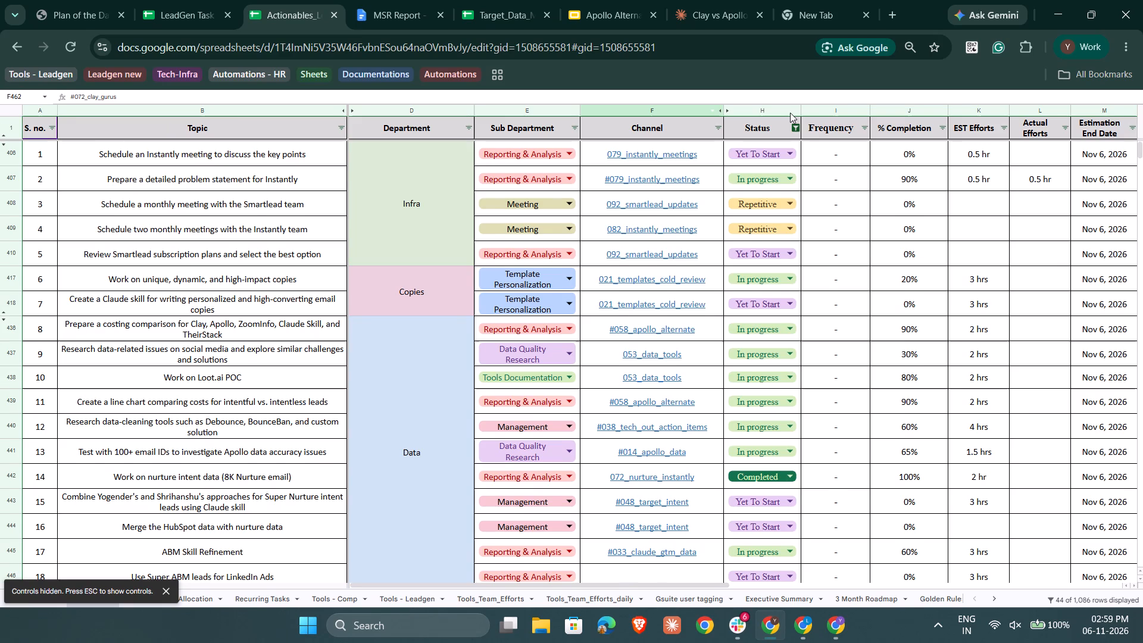
Show the Leadgen task list from its first task in the browser's full screen view, with the page zoomed out to 50%.
scroll(244, 277, up, 4)
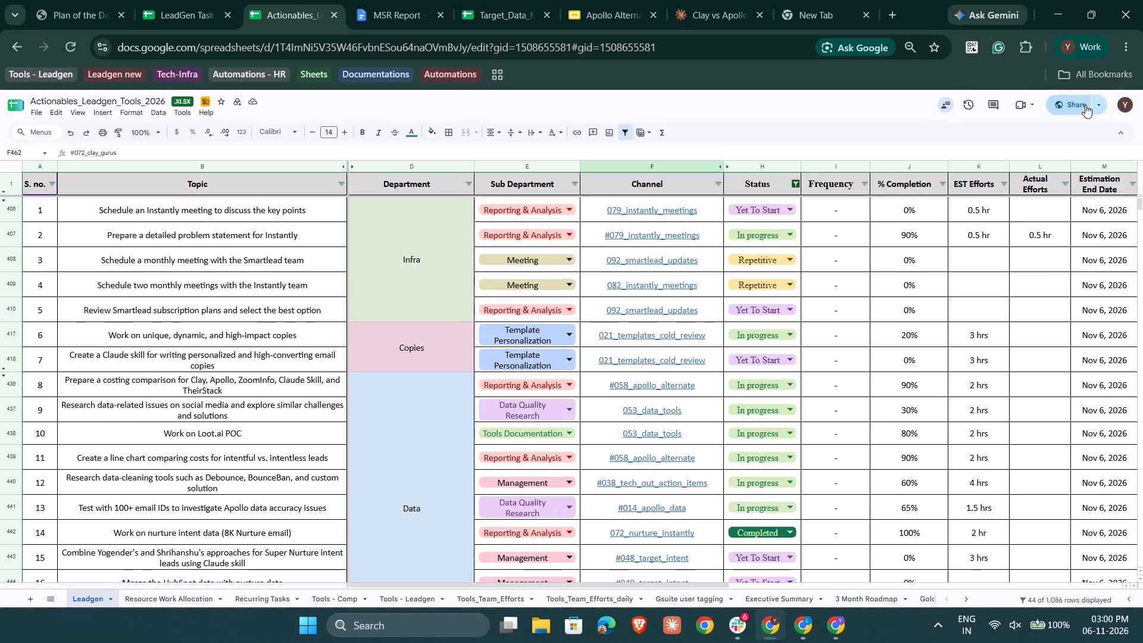
scroll(768, 314, left, 3)
scroll(768, 314, right, 1)
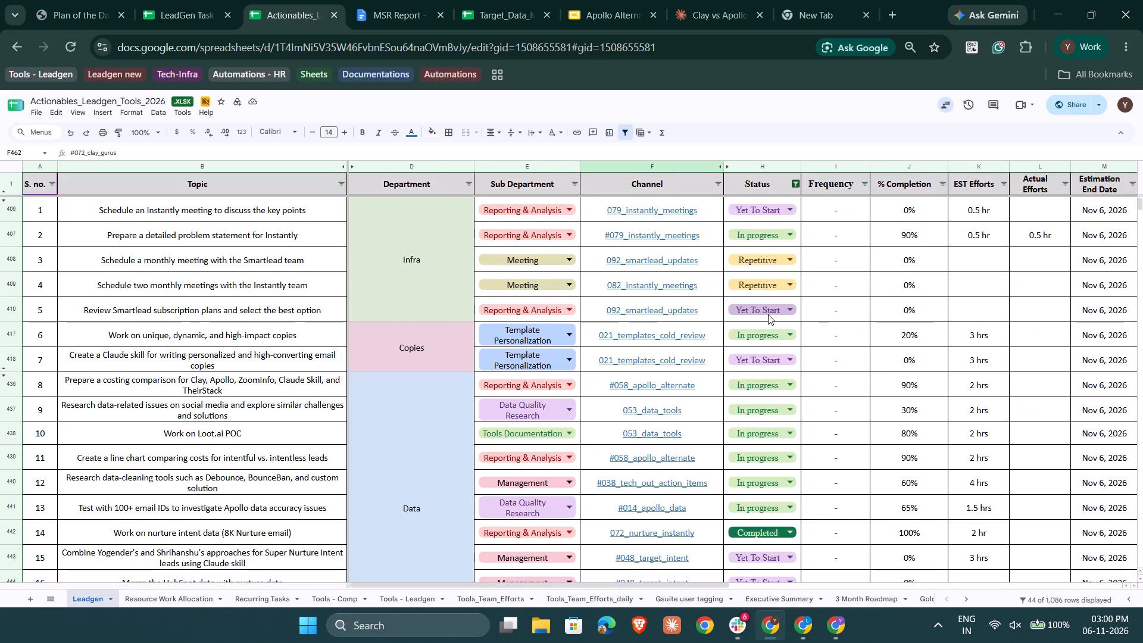
scroll(286, 331, down, 1)
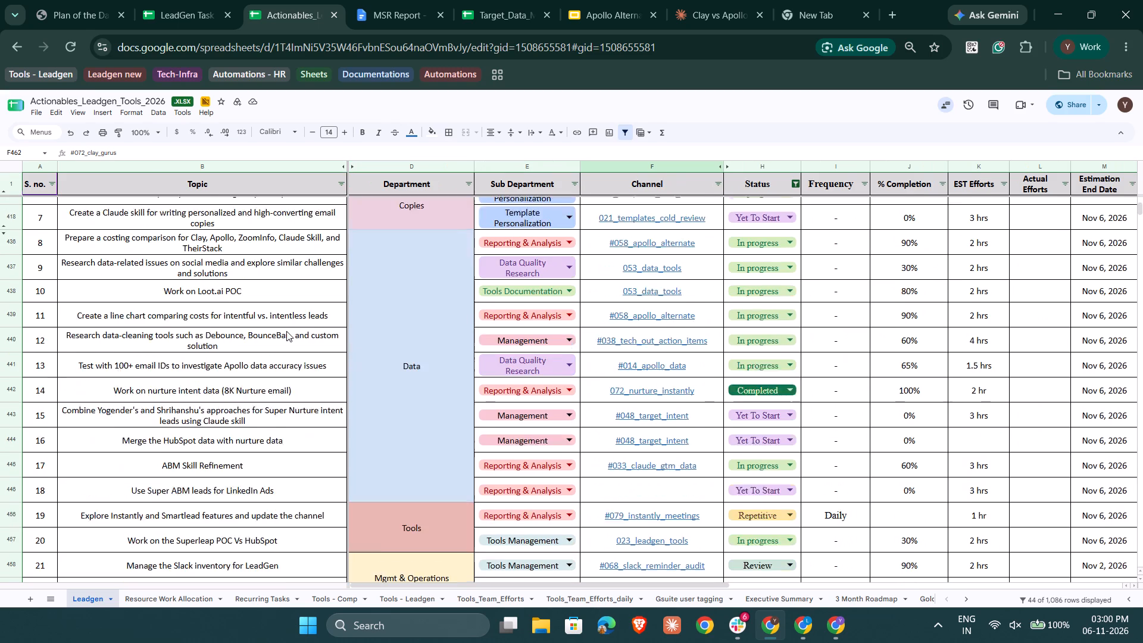
scroll(286, 331, down, 3)
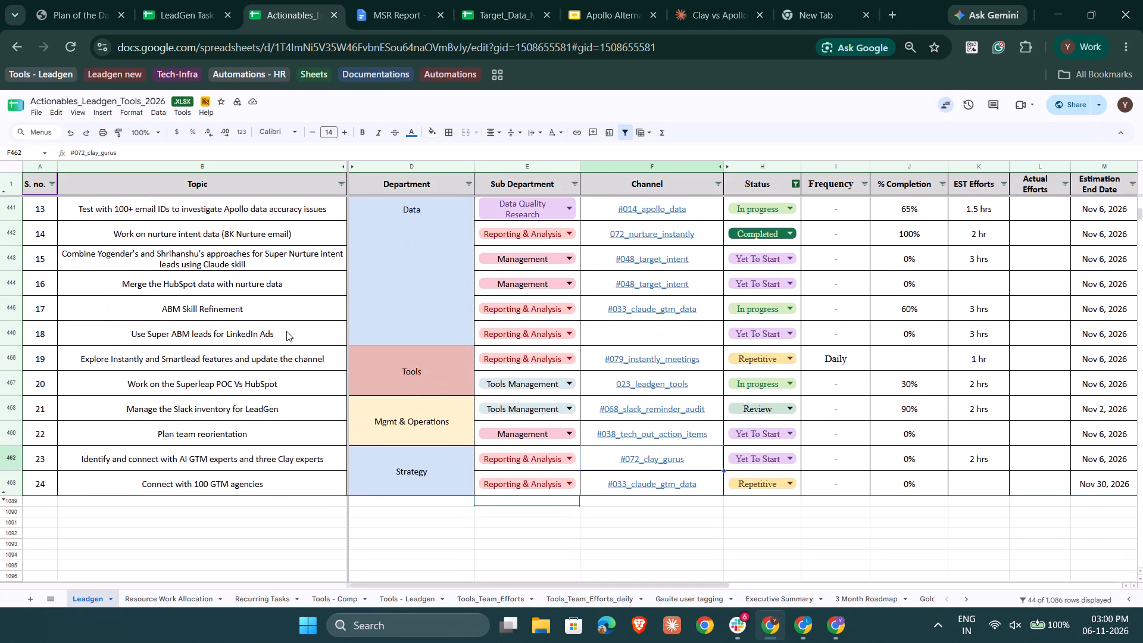
key(ctrl+minus)
scroll(317, 274, up, 8)
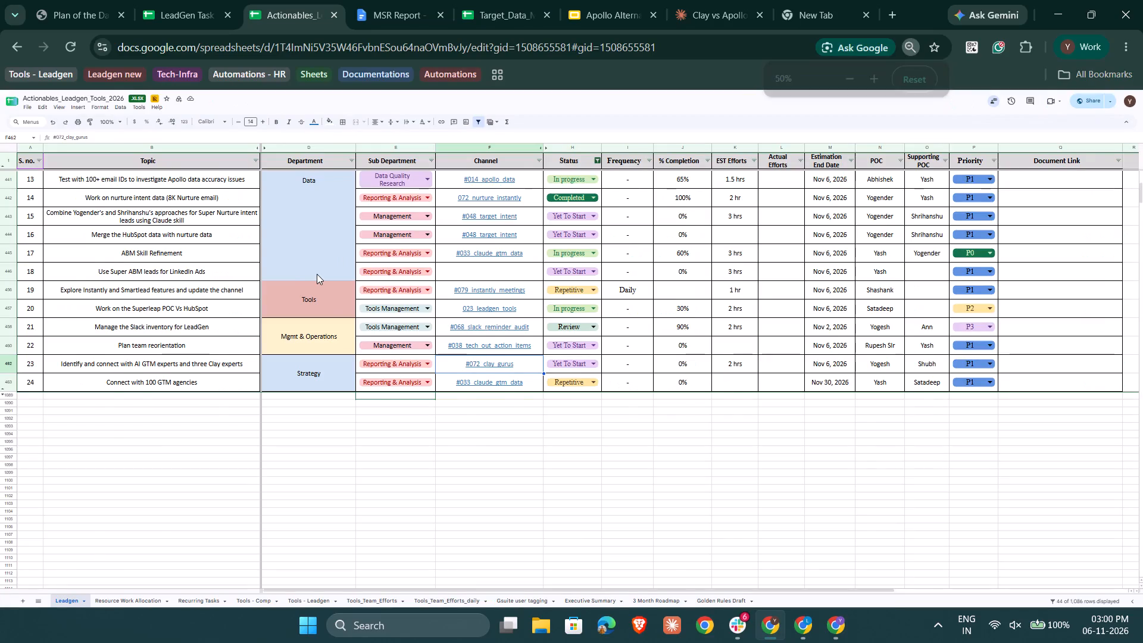
click(1130, 41)
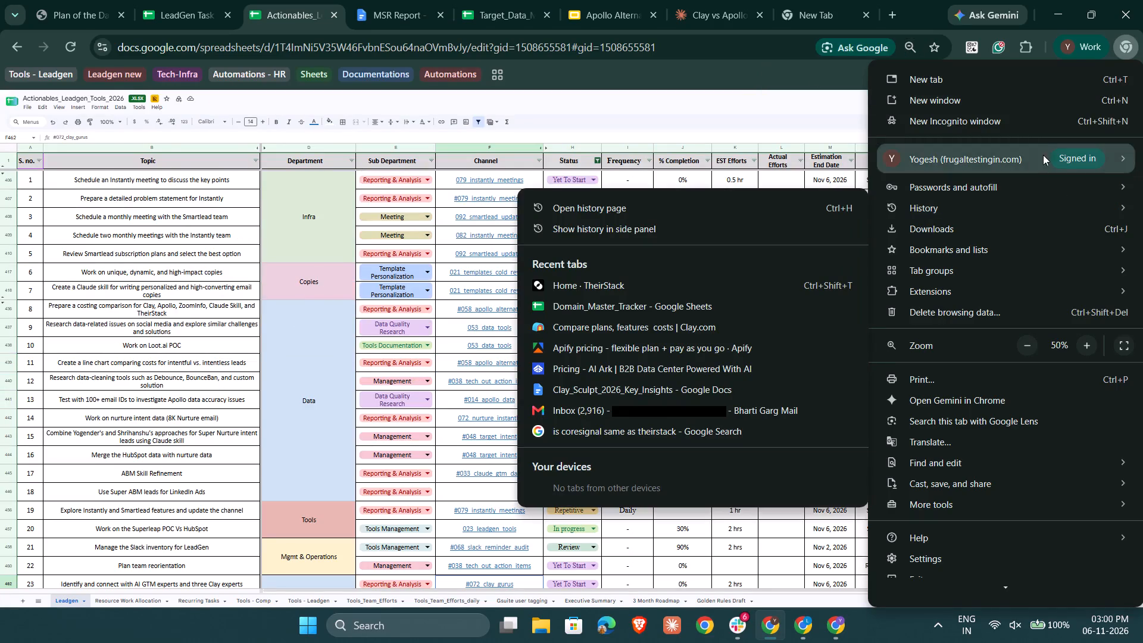
click(1128, 338)
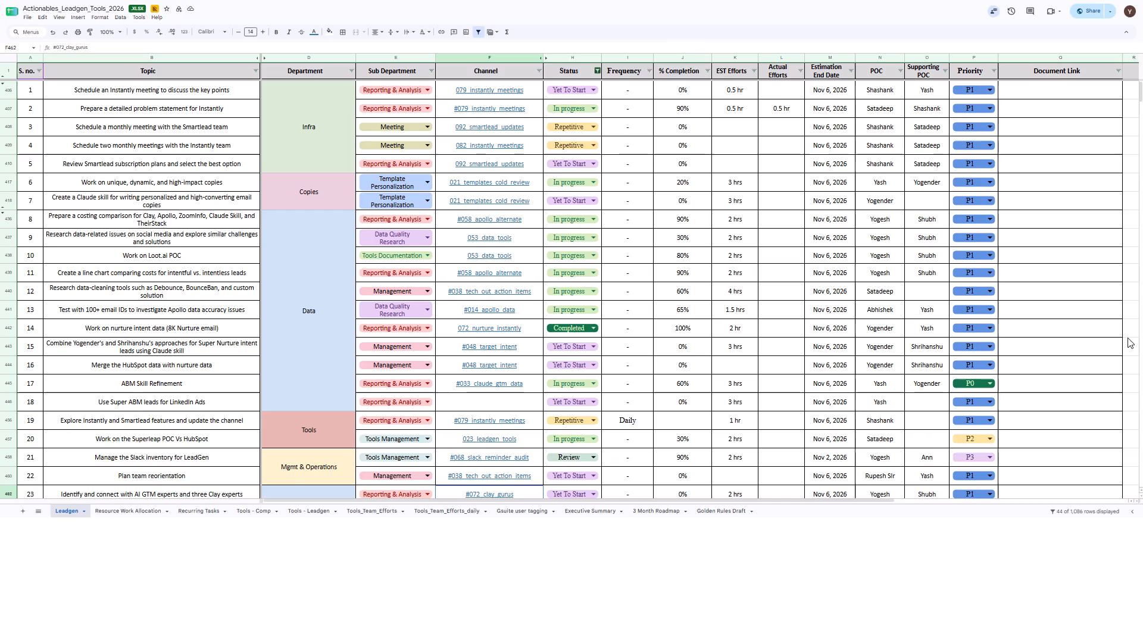
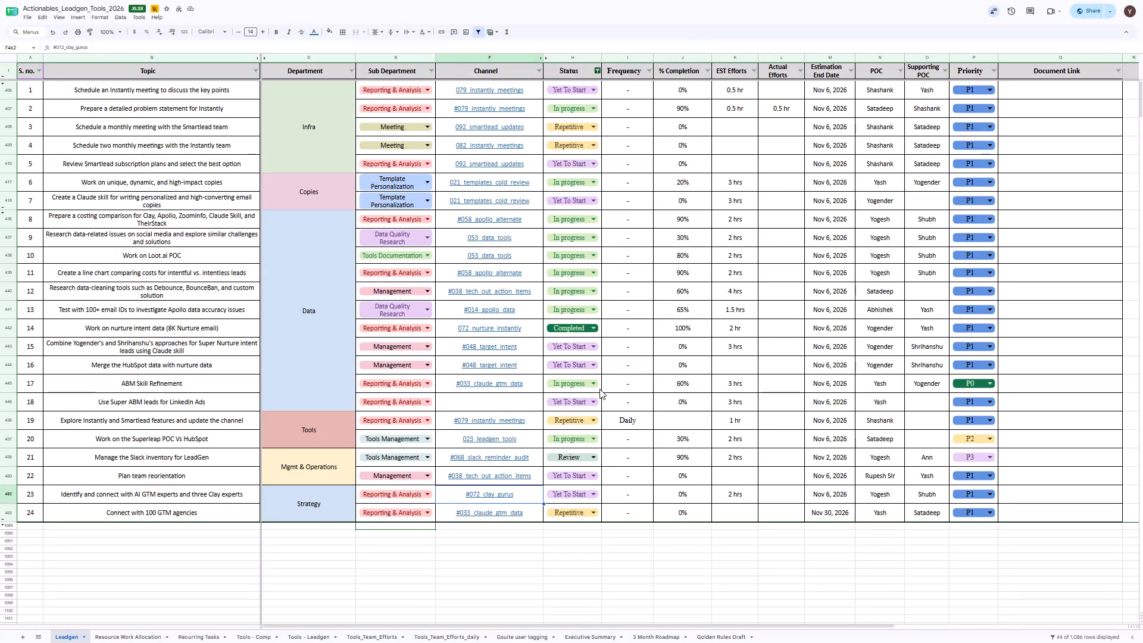
Leave the full screen view and unmerge the Data cell in the Department column spanning tasks 8 to 18.
key(Escape)
click(579, 47)
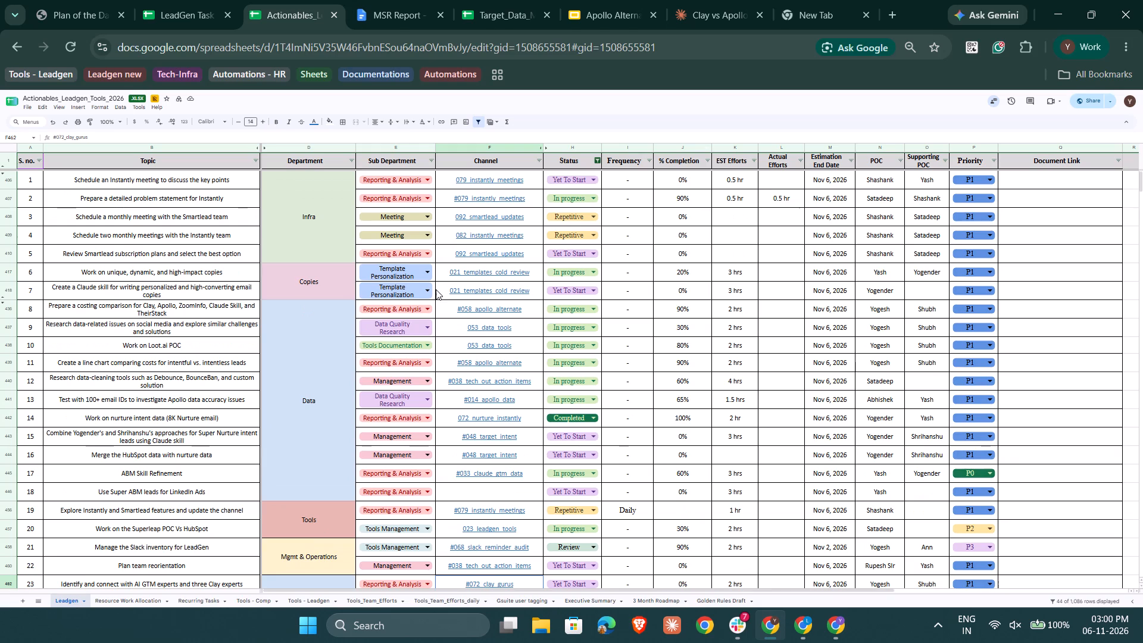
click(9, 419)
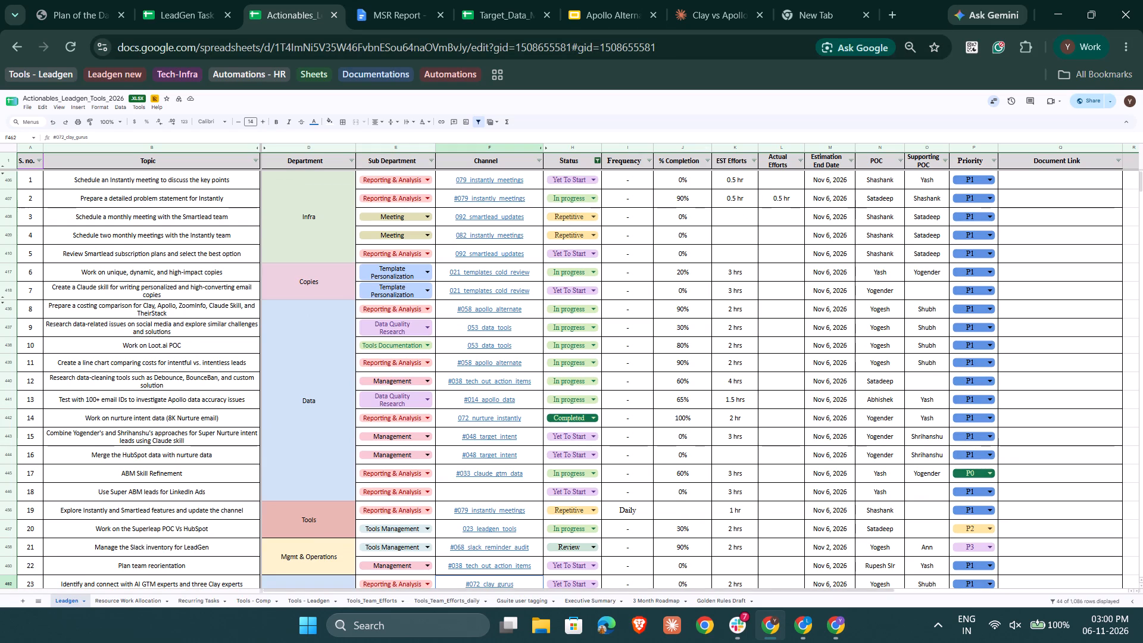
drag(288, 307, 288, 308)
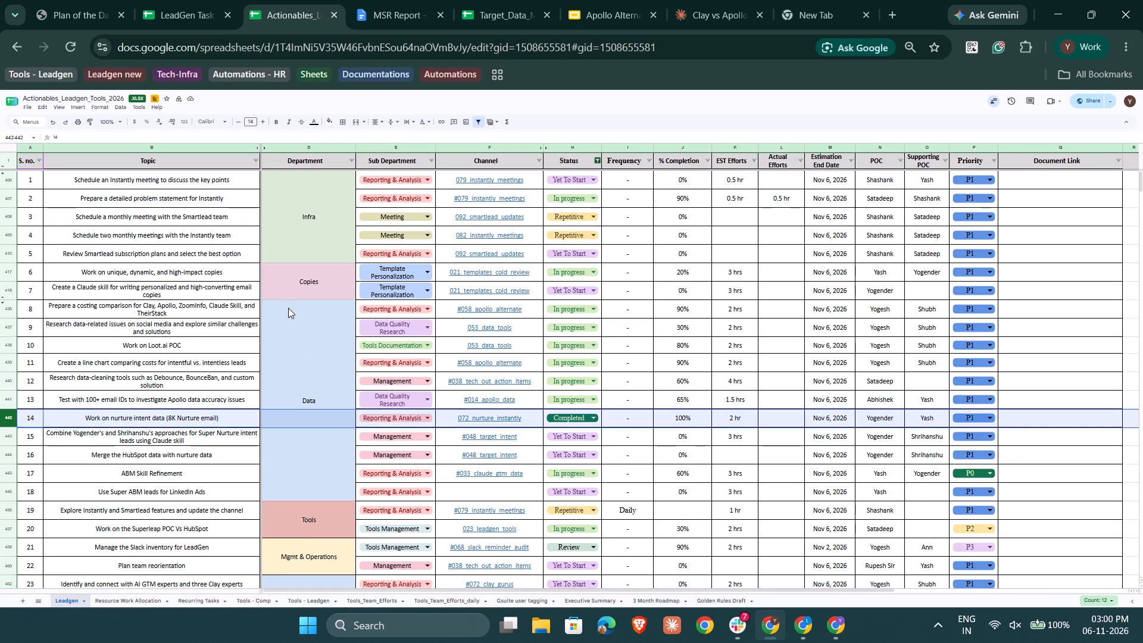
drag(288, 308, 287, 494)
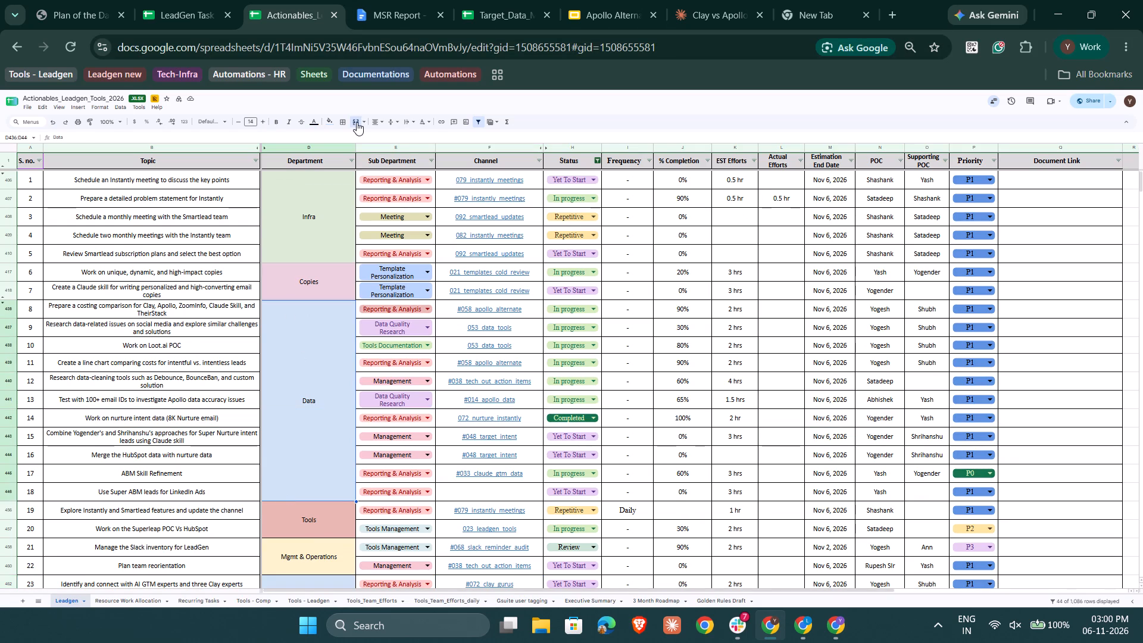
click(357, 122)
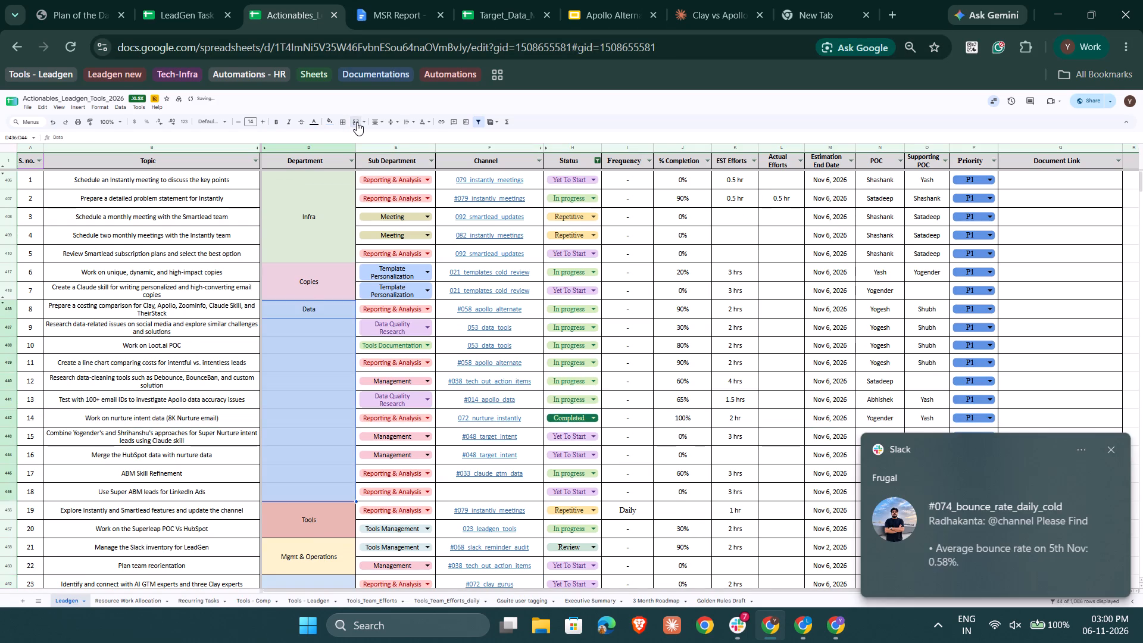
click(304, 370)
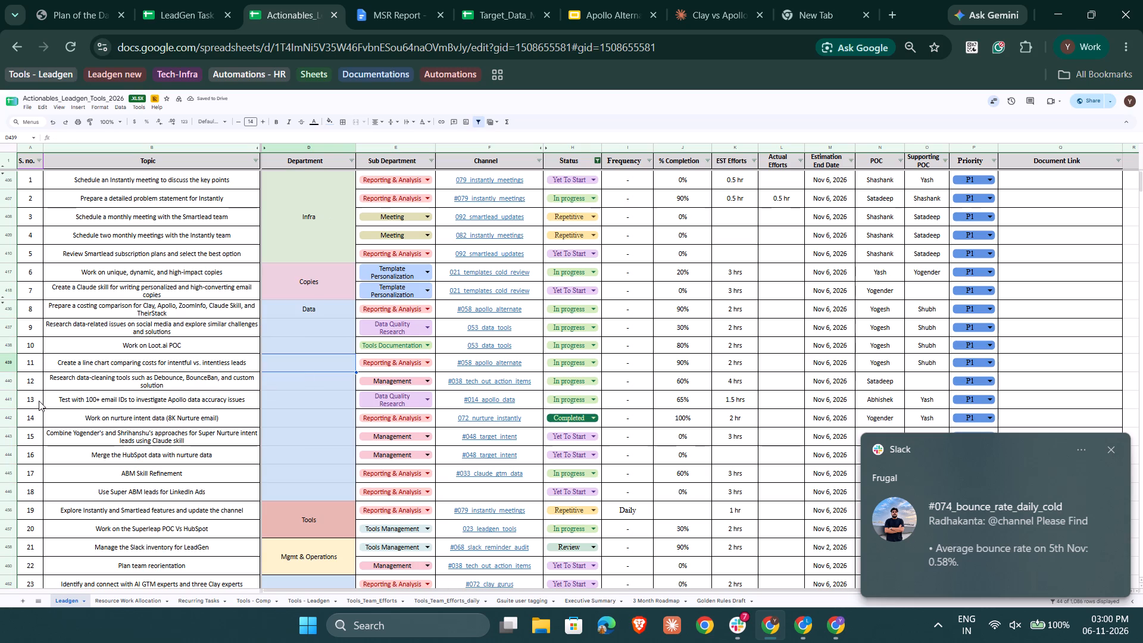
Move the completed row for task 14, "Work on nurture intent data (8K Nurture email)", below task 24 at the end of the list.
click(5, 402)
click(4, 418)
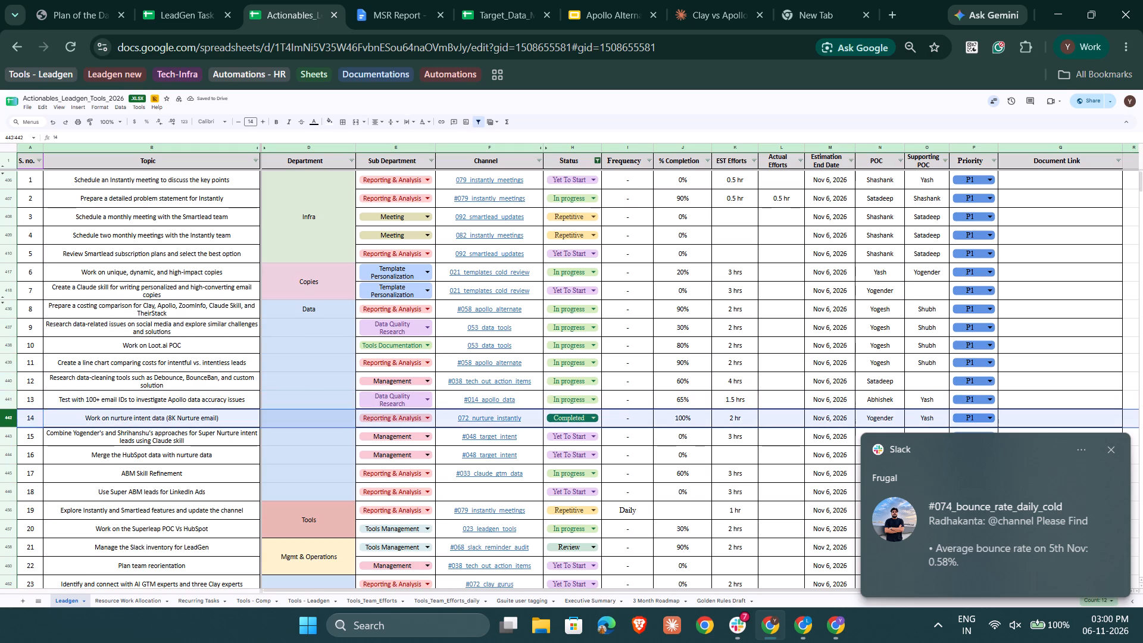
right_click(4, 418)
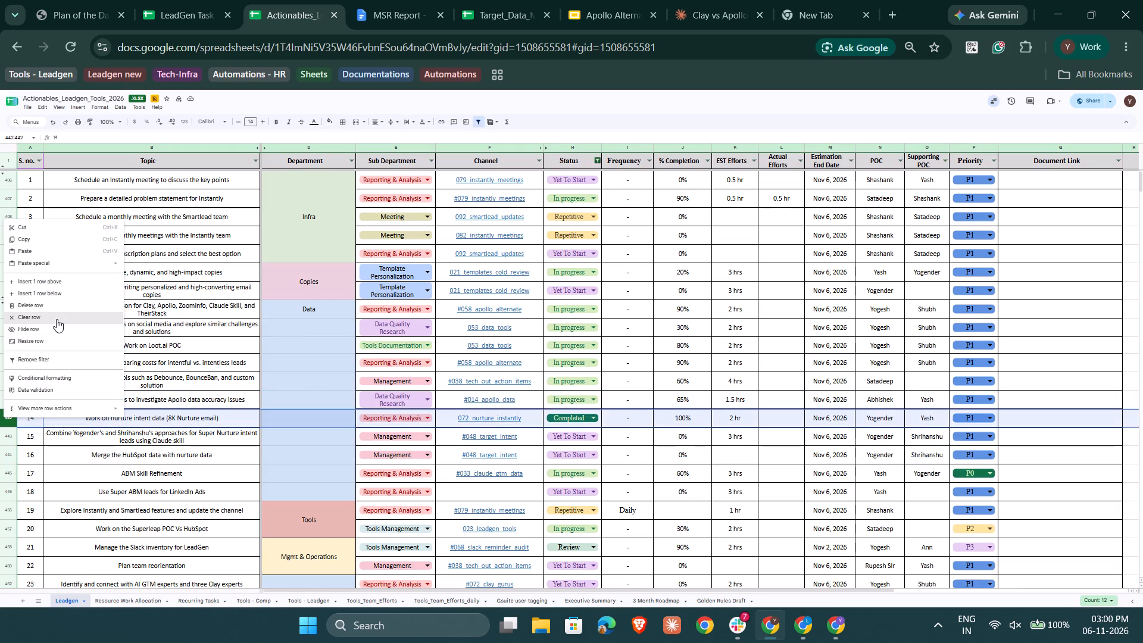
click(219, 396)
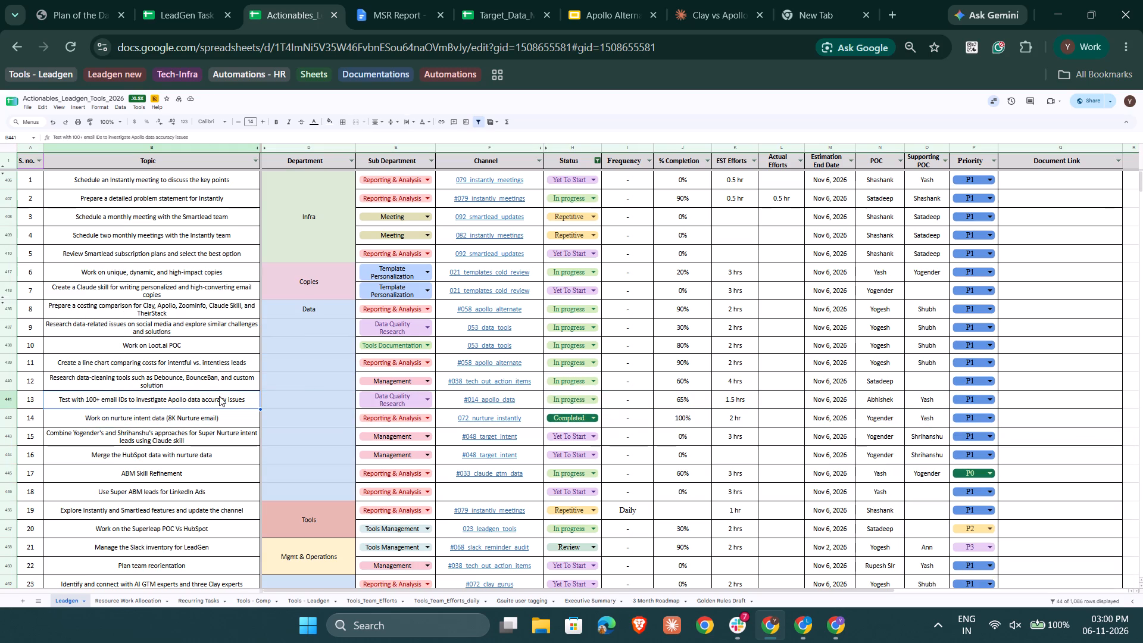
click(4, 419)
drag(4, 419, 0, 564)
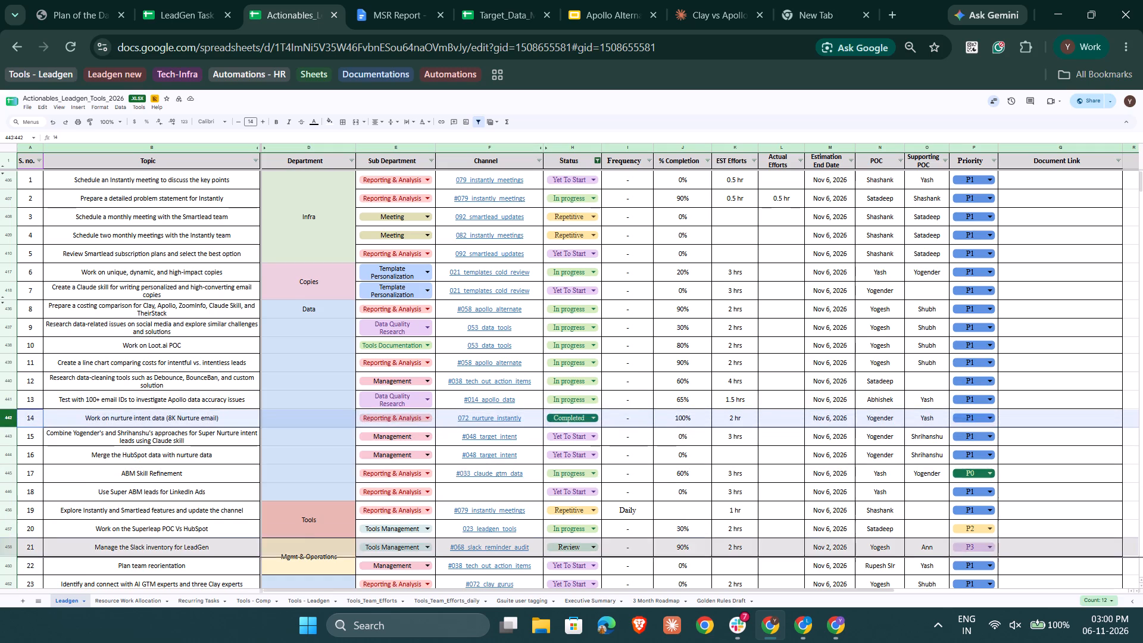
drag(0, 564, 4, 494)
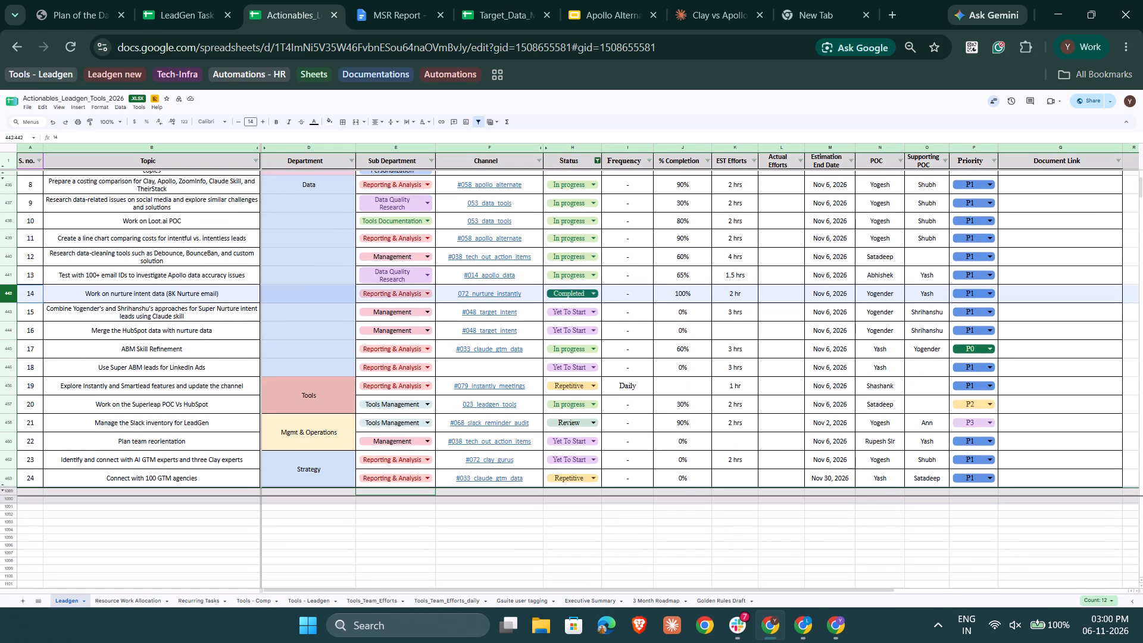
drag(4, 494, 1, 487)
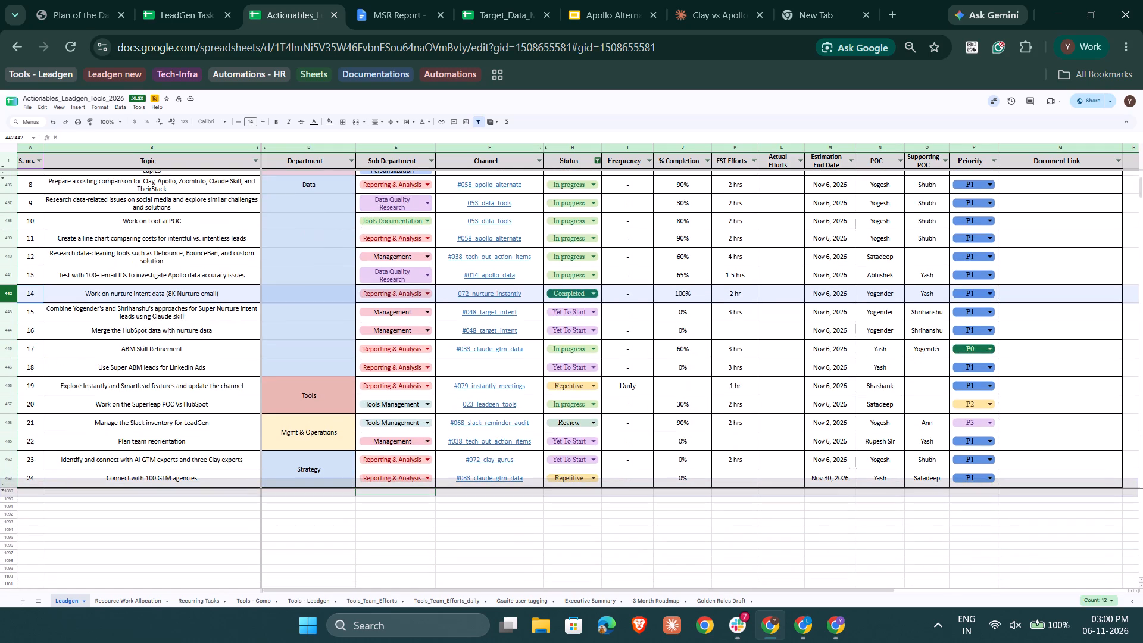
click(93, 511)
Remove "ZoomInfo" from the topic of task 8, leaving "Prepare a costing comparison for Clay, Apollo, Claude Skill, and TheirStack".
scroll(93, 511, up, 2)
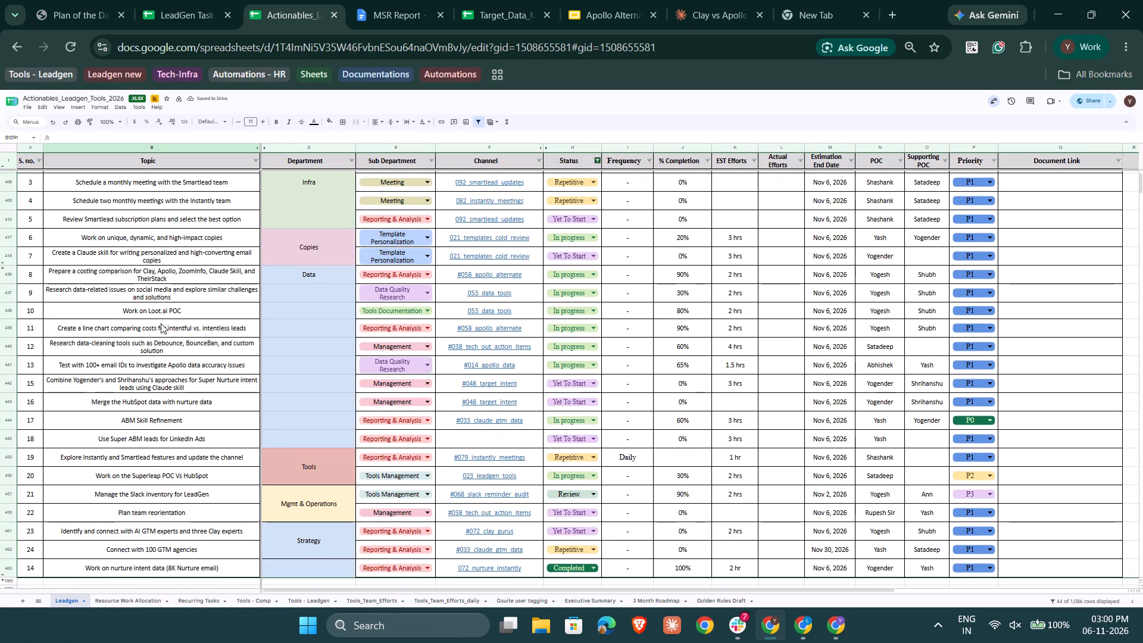
click(578, 271)
click(216, 270)
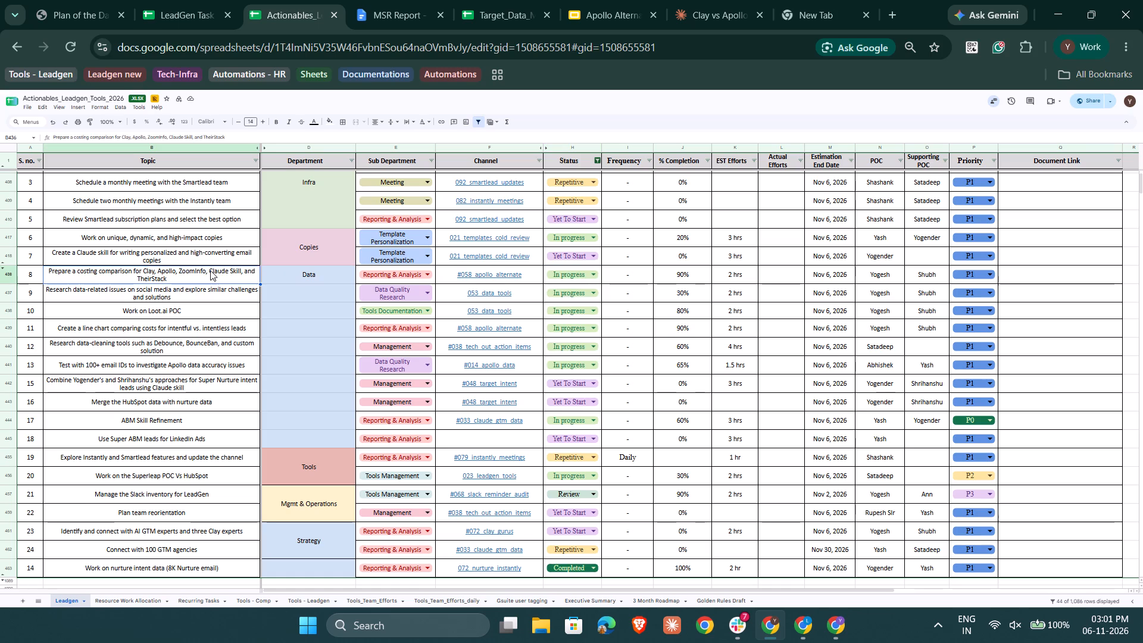
double_click(210, 270)
click(210, 270)
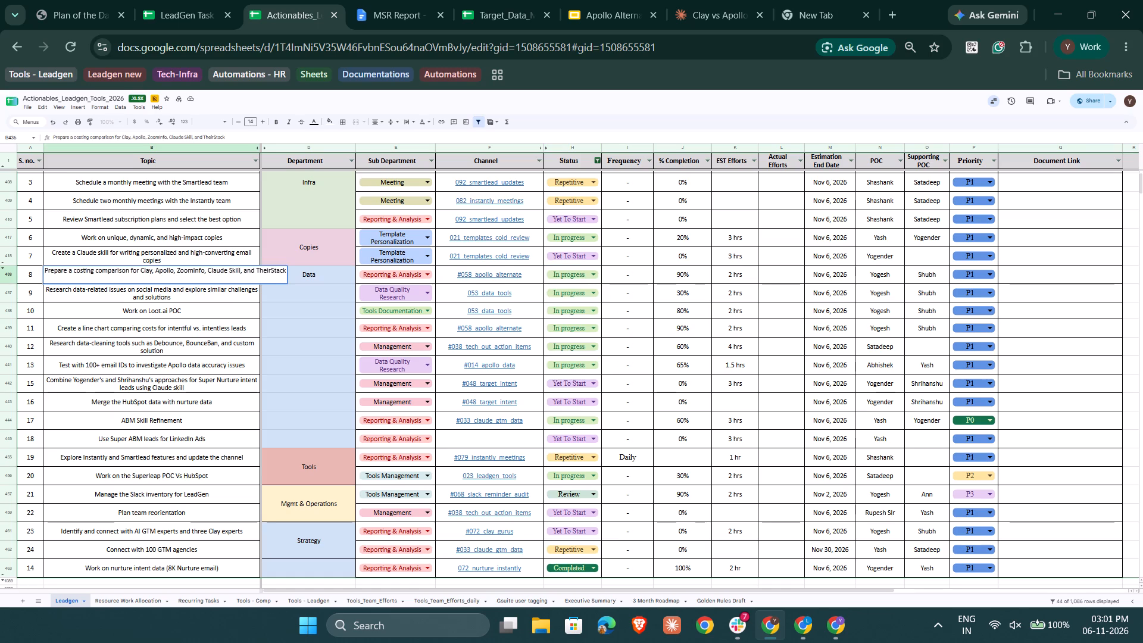
click(208, 270)
key(BackSpace)
key(BackSpace)
key(BackSpace)
key(BackSpace)
key(BackSpace)
key(BackSpace)
key(BackSpace)
key(BackSpace)
key(BackSpace)
key(BackSpace)
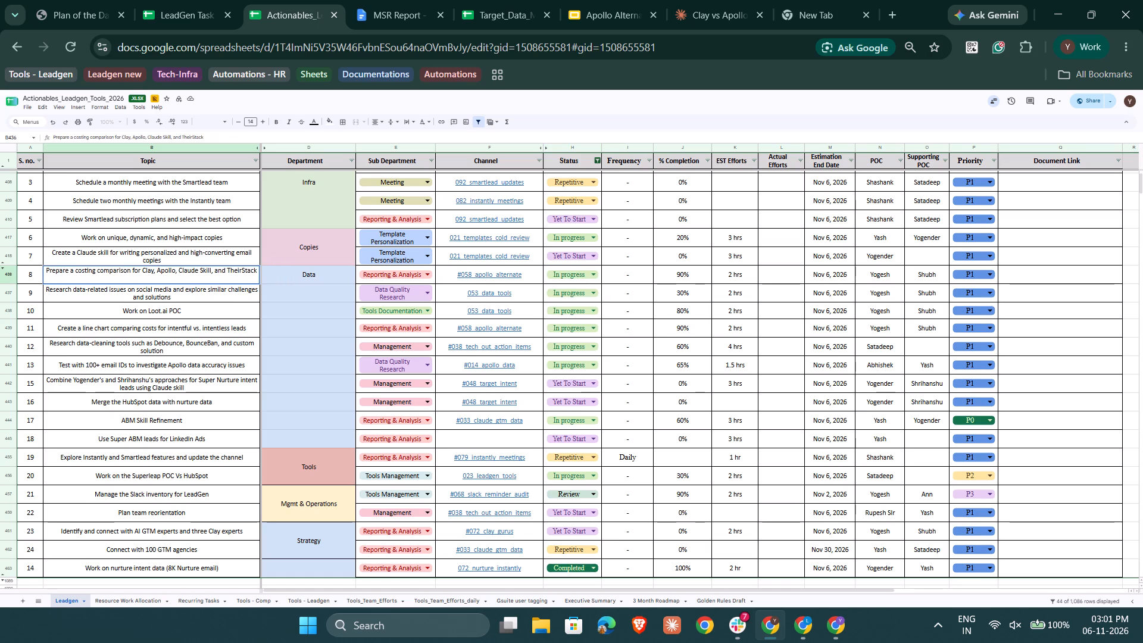
click(311, 291)
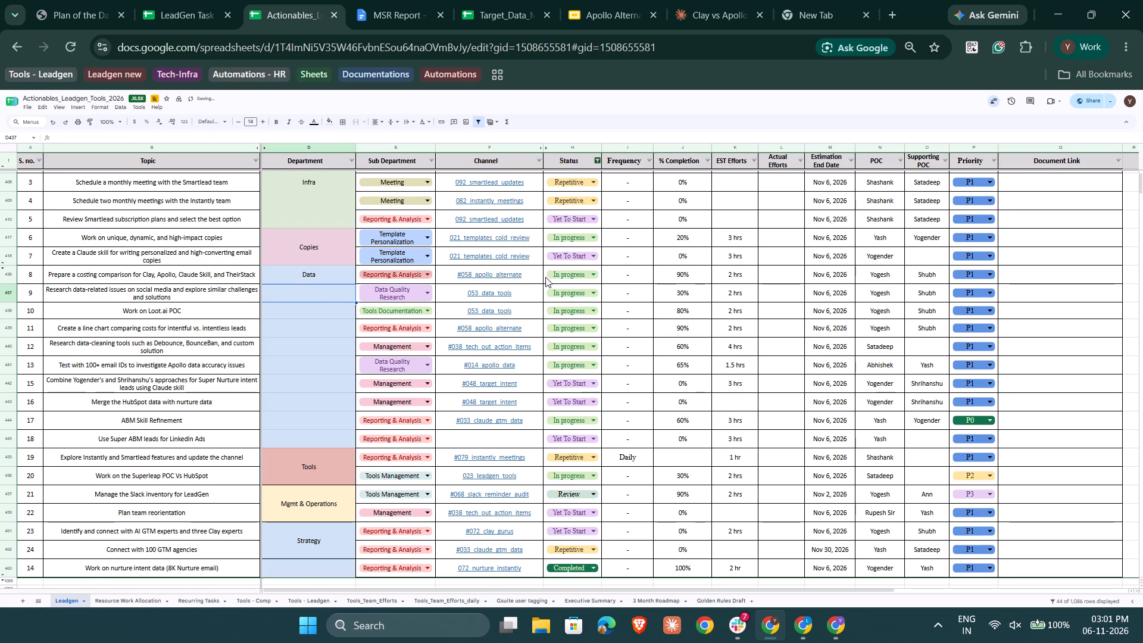
Set the status of task 8, the costing comparison, to Completed and its % Completion to 100%.
click(573, 276)
click(573, 311)
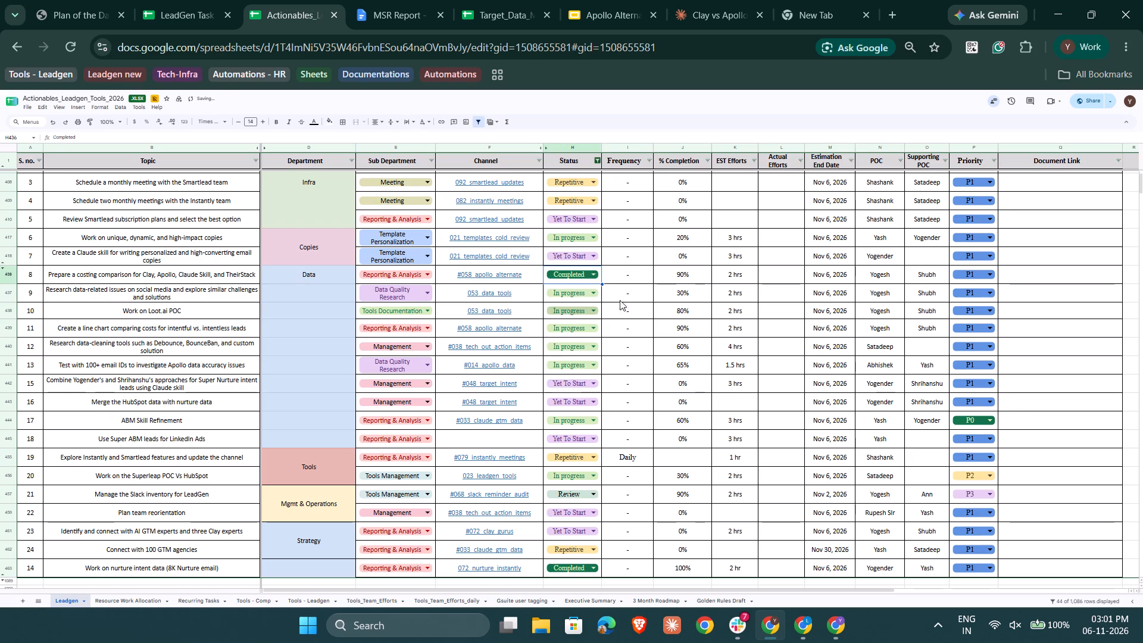
double_click(682, 269)
click(680, 270)
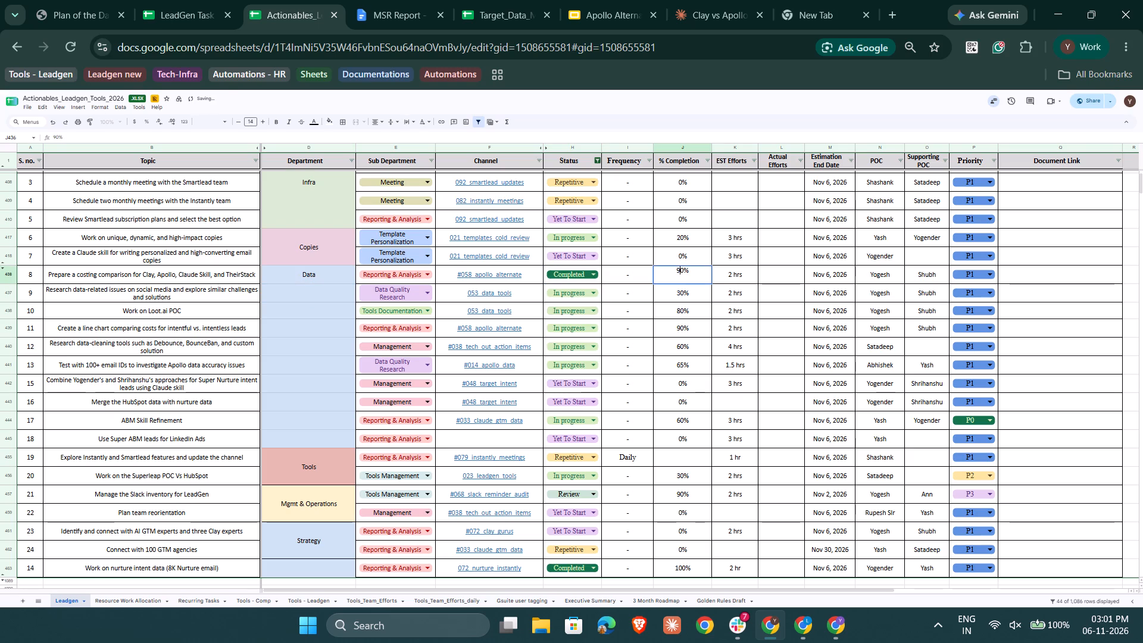
key(BackSpace)
text(10)
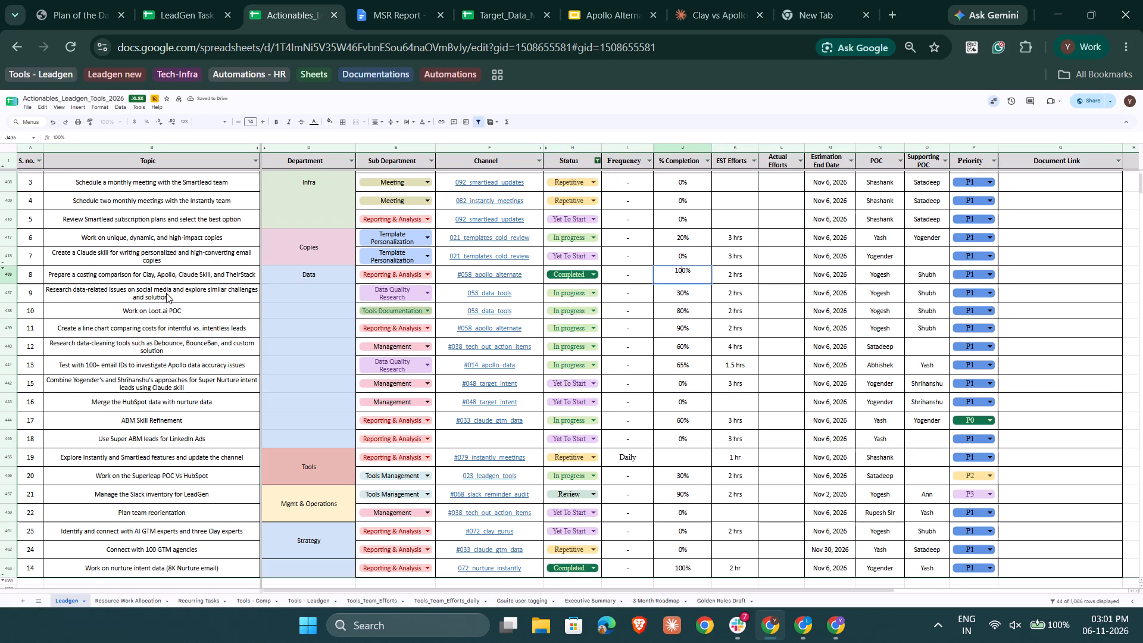
click(163, 296)
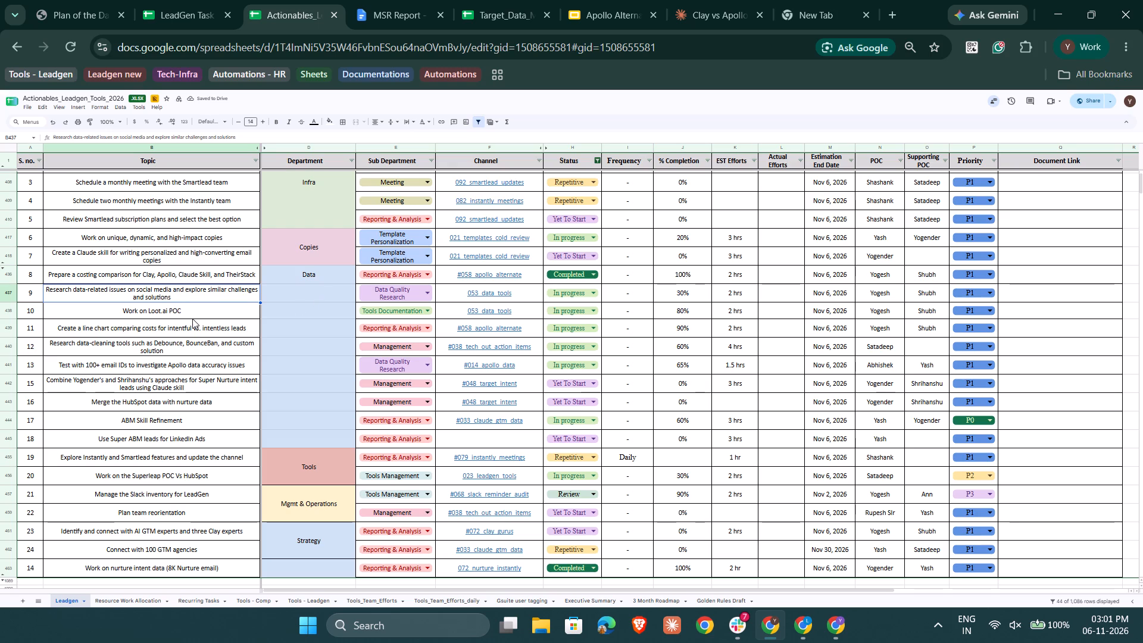
Set the status of task 11, the line chart comparing costs, to Completed and its % Completion to 100%.
click(580, 324)
click(576, 365)
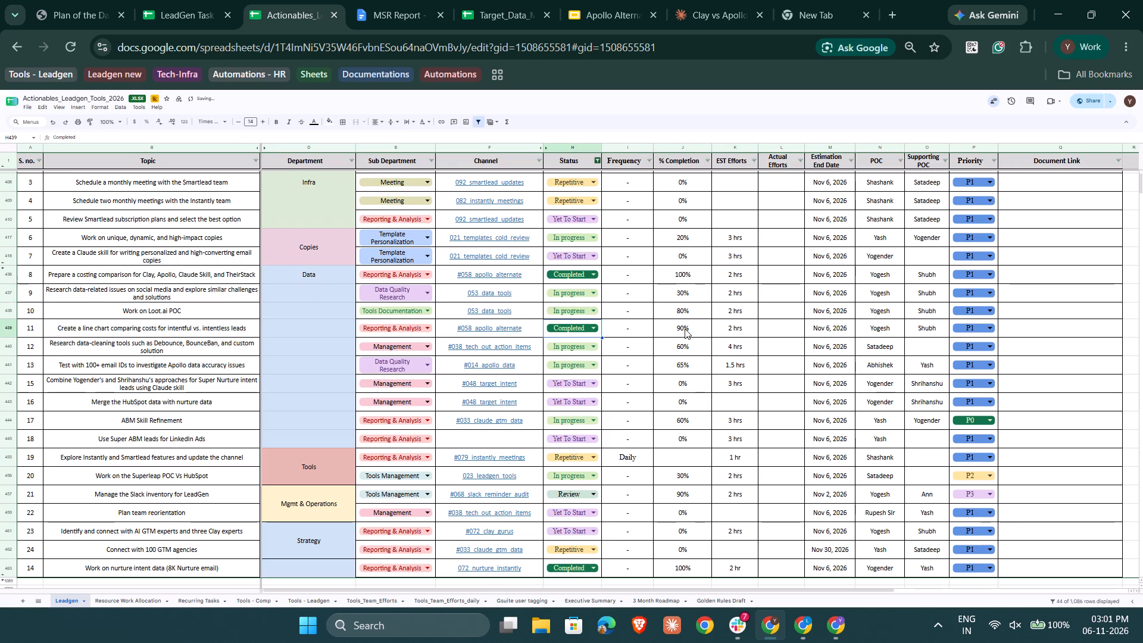
double_click(686, 330)
click(677, 320)
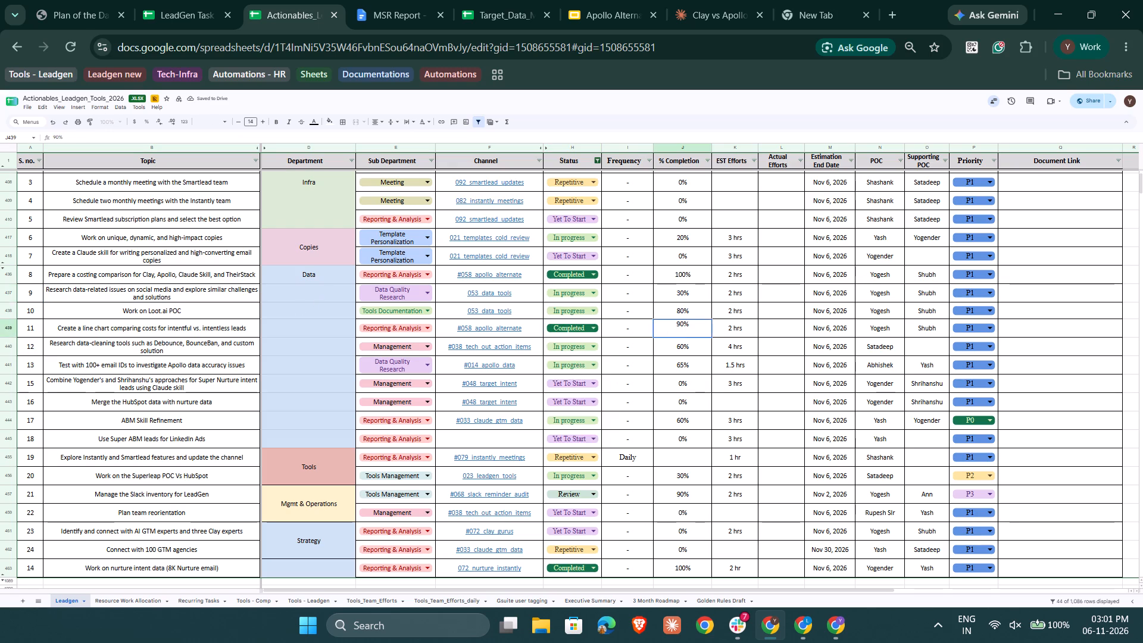
click(681, 326)
key(BackSpace)
text(10)
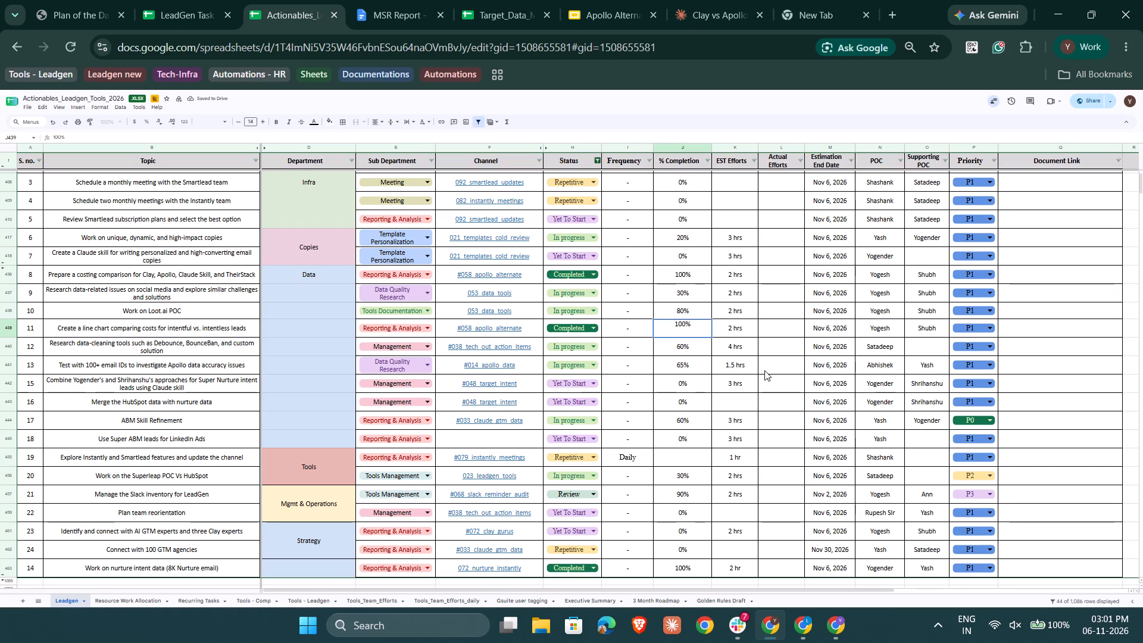
click(764, 370)
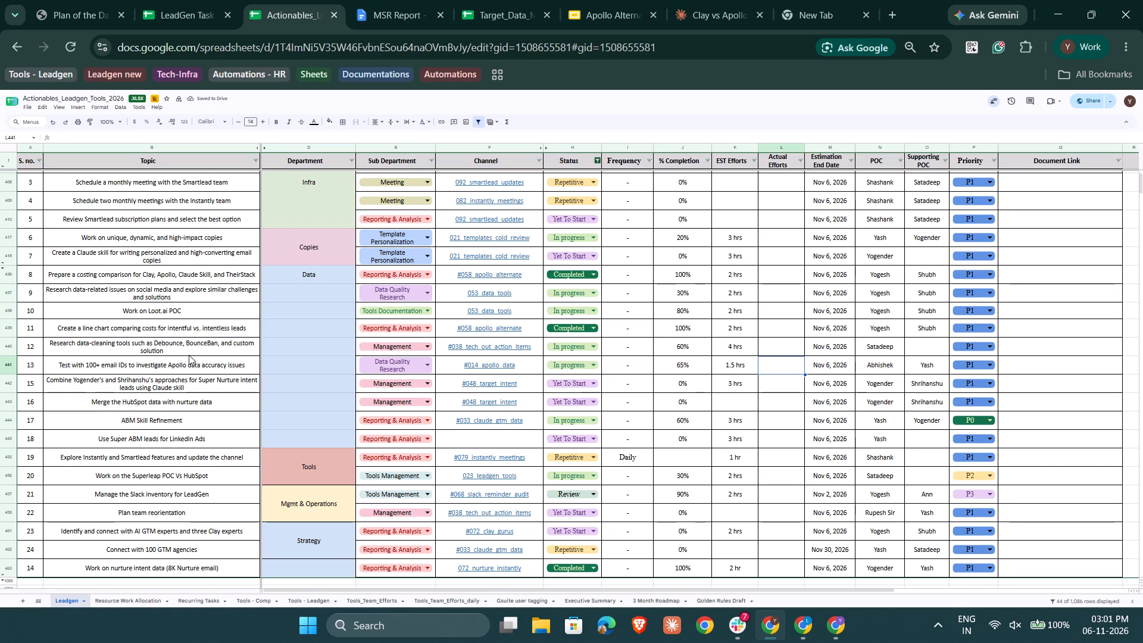
Hide the row of the completed nurture intent data task at the end of the Leadgen list.
scroll(626, 375, down, 1)
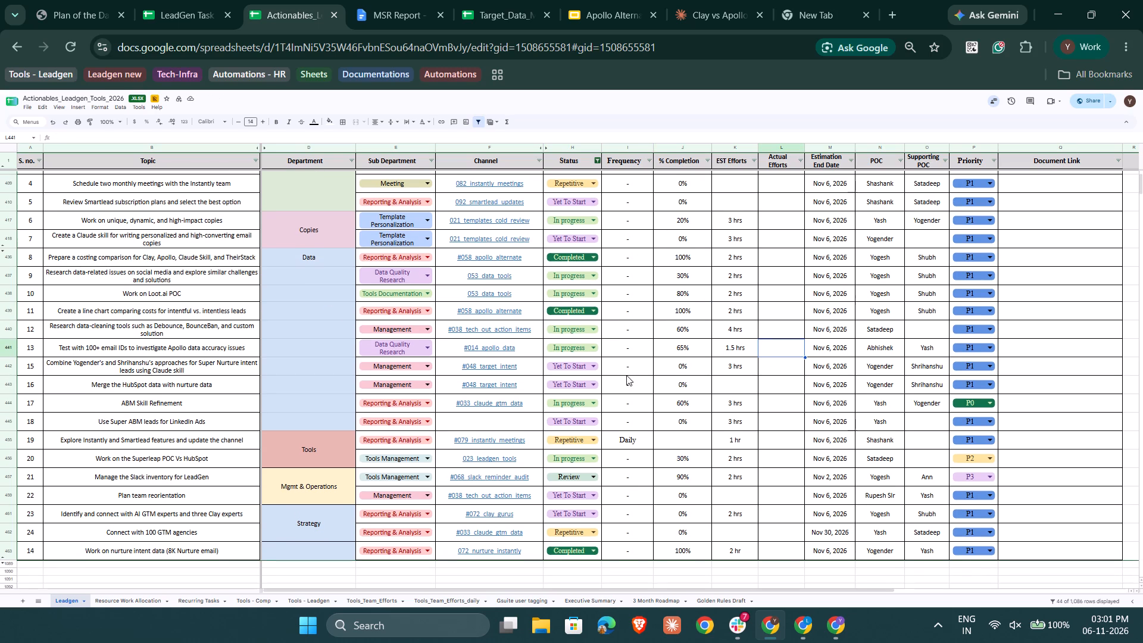
scroll(626, 375, down, 2)
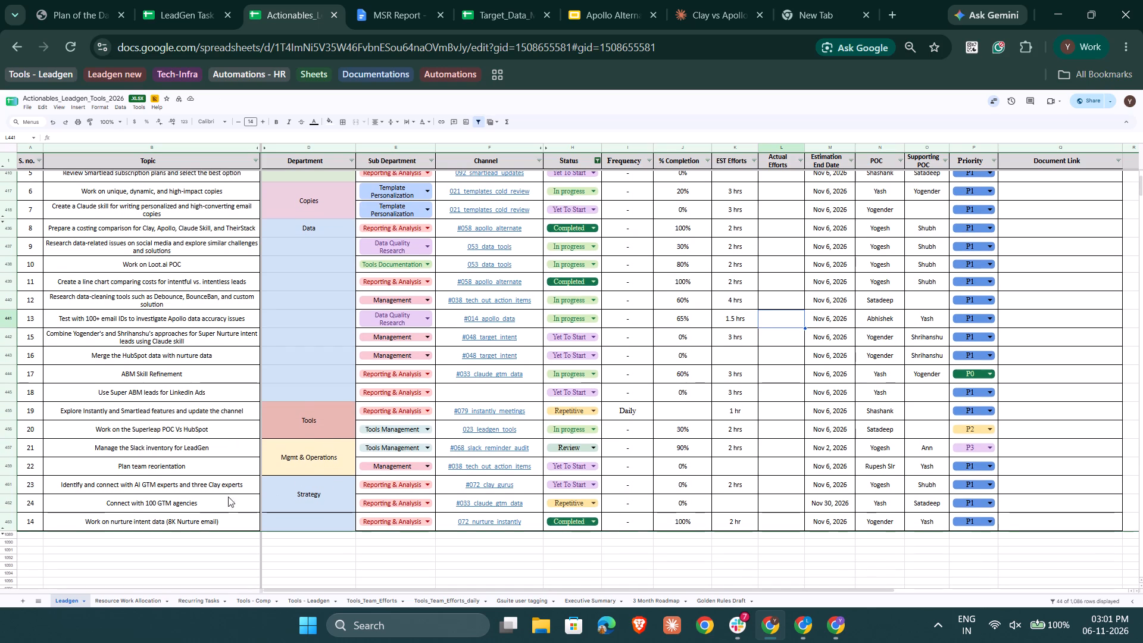
scroll(188, 384, up, 1)
scroll(188, 384, down, 1)
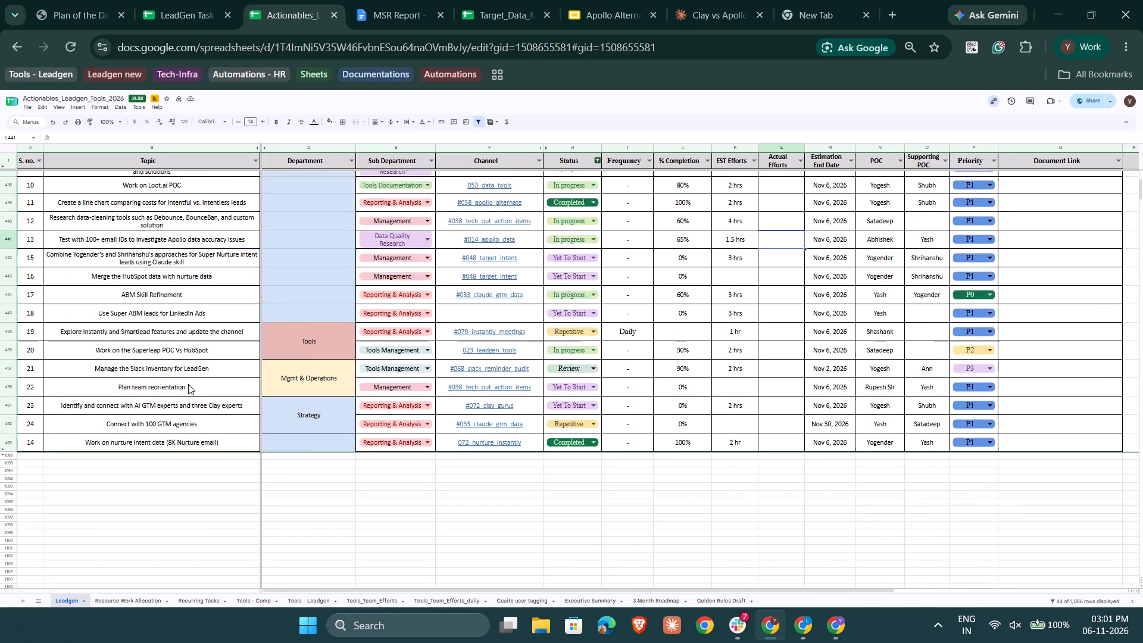
scroll(188, 384, down, 1)
click(9, 398)
right_click(9, 398)
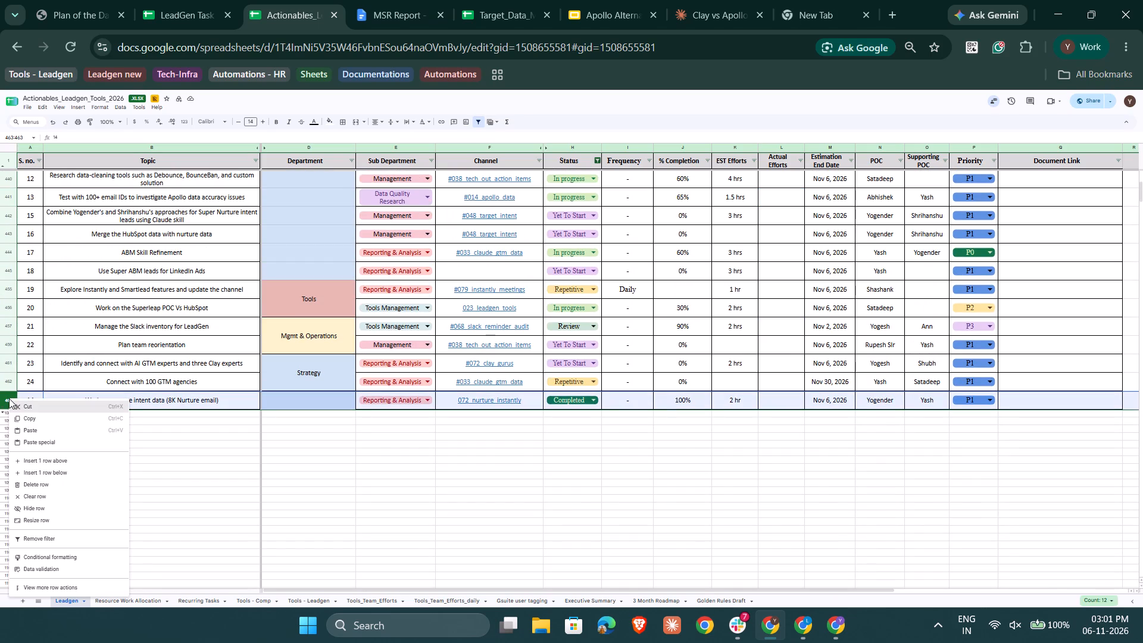
click(39, 511)
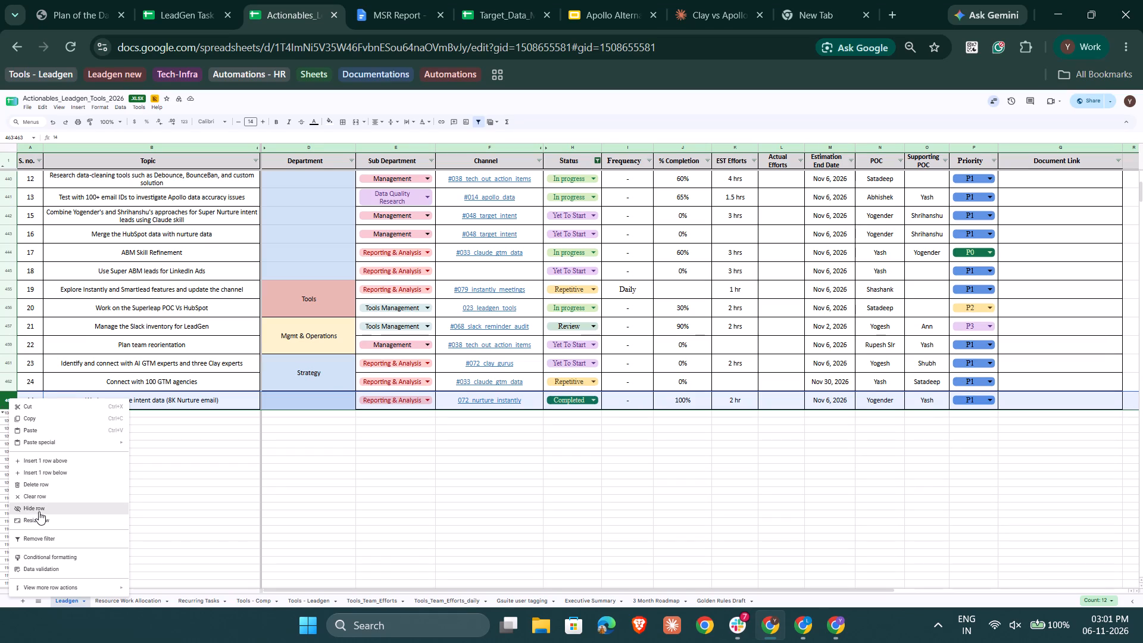
click(392, 470)
Merge the Department cells for tasks 8 to 18 into a single Data cell.
scroll(392, 470, up, 2)
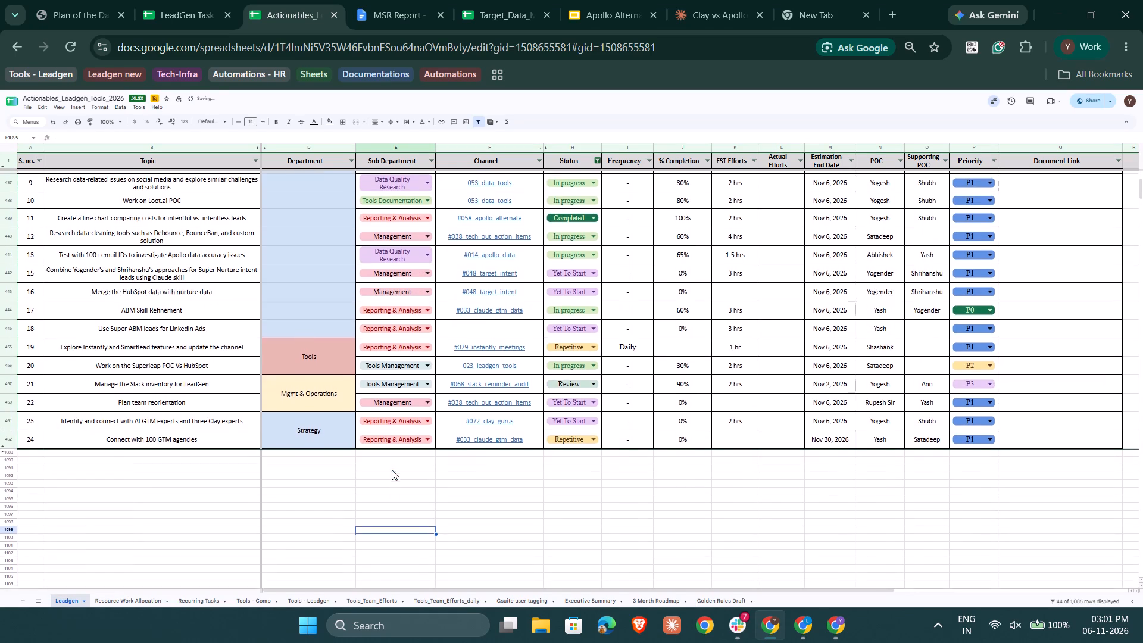
scroll(392, 470, up, 2)
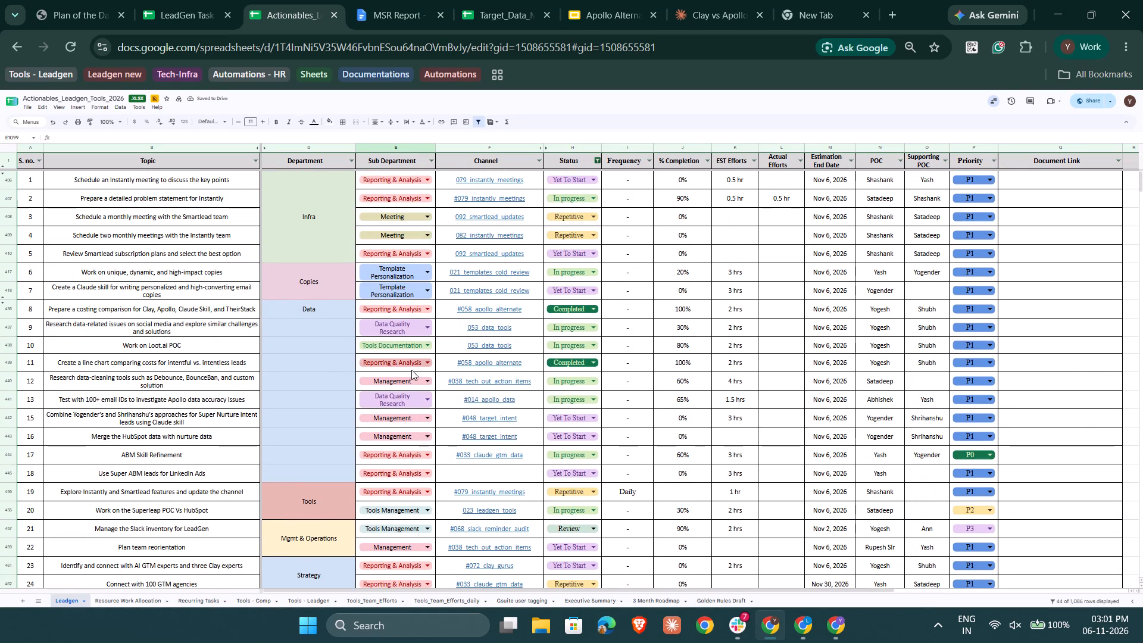
drag(298, 310, 307, 471)
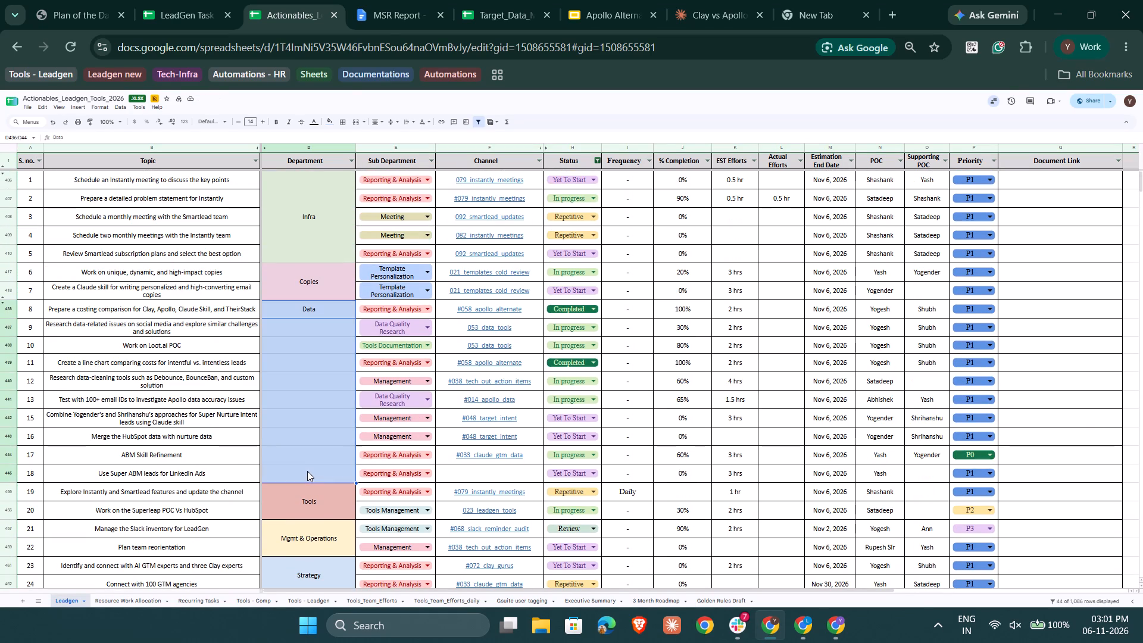
click(354, 122)
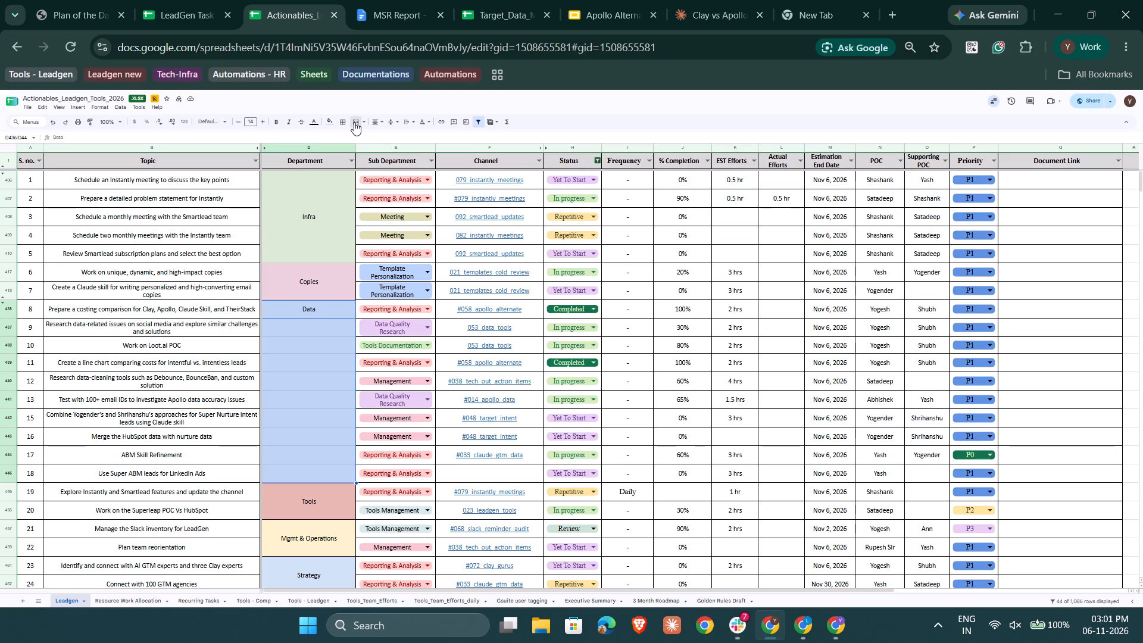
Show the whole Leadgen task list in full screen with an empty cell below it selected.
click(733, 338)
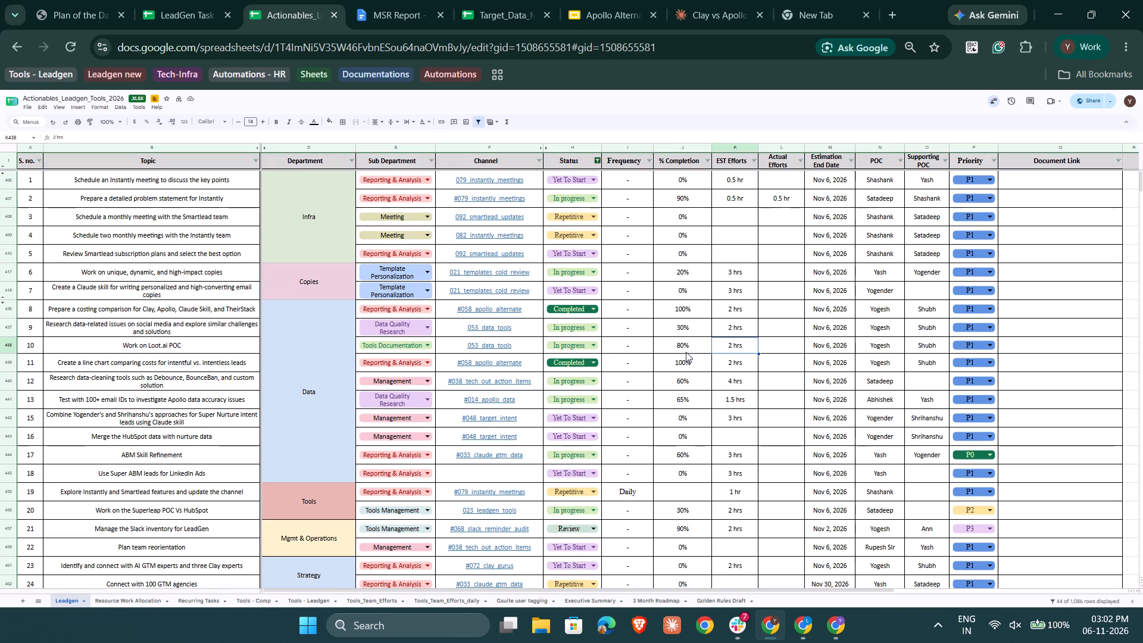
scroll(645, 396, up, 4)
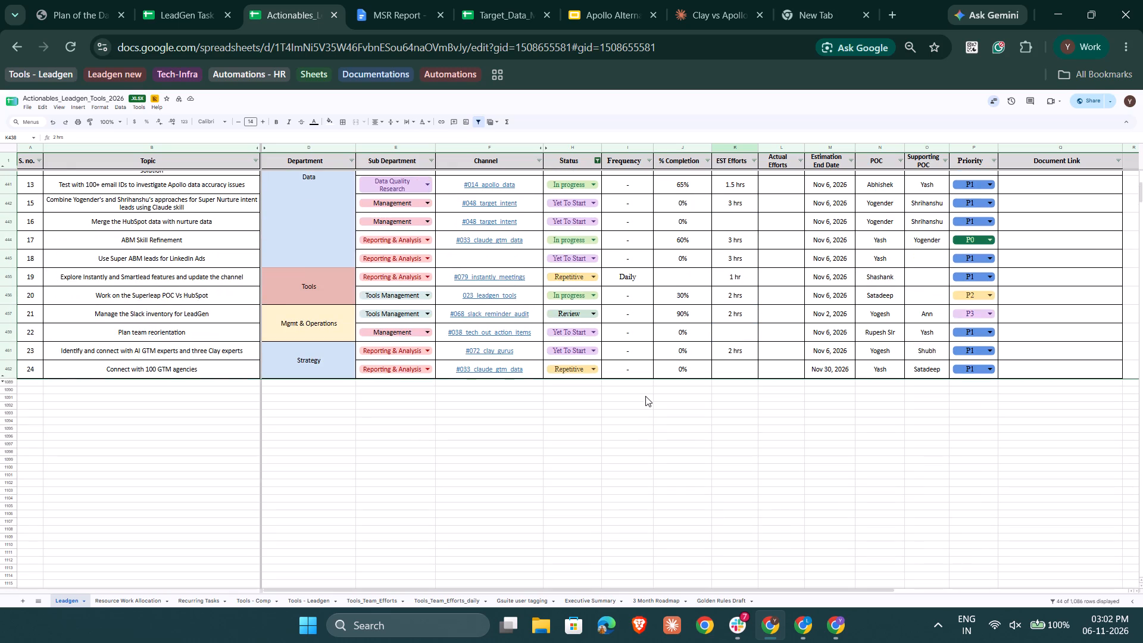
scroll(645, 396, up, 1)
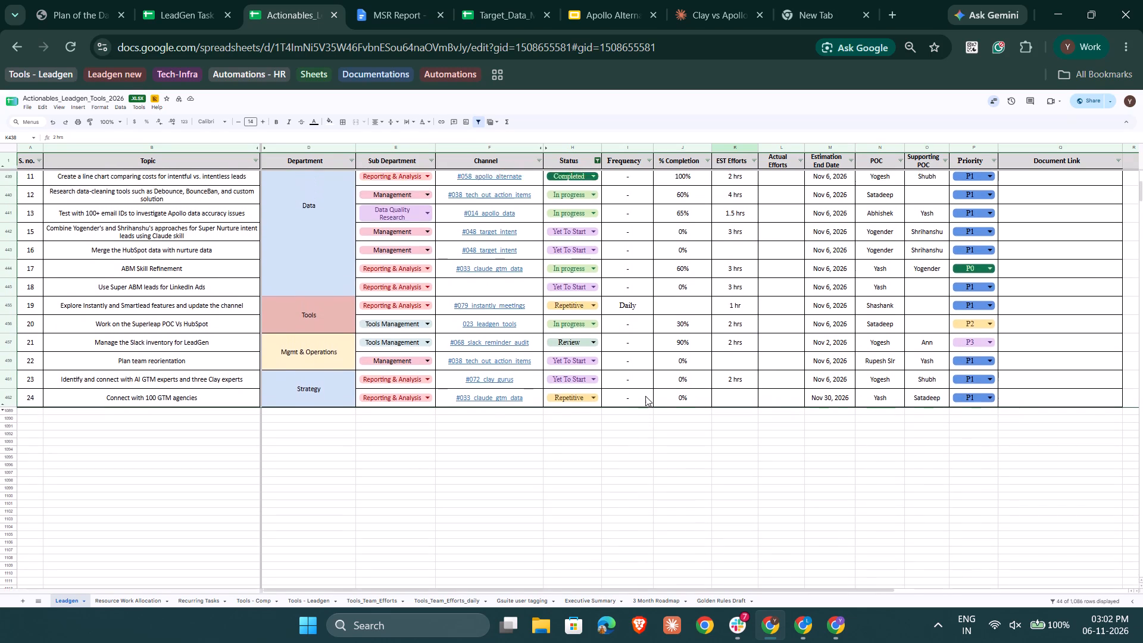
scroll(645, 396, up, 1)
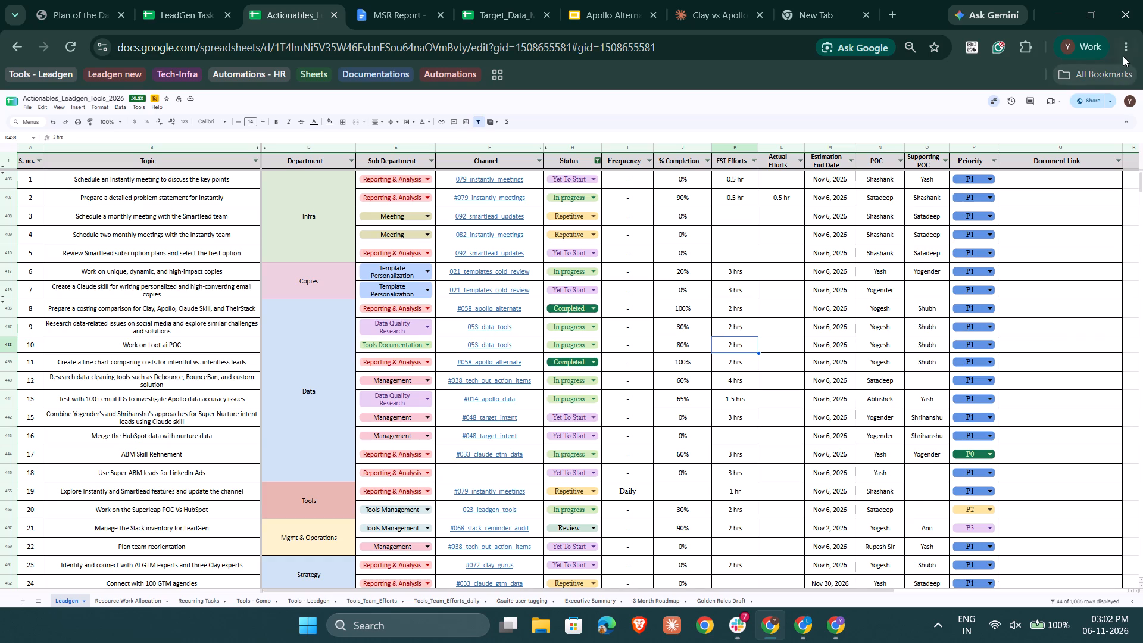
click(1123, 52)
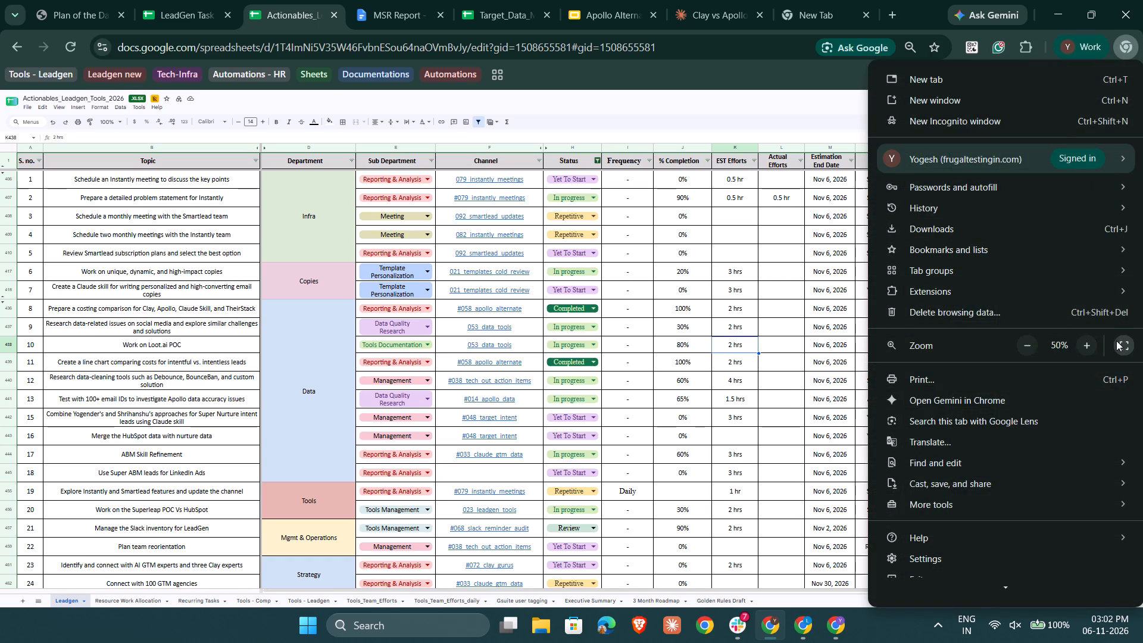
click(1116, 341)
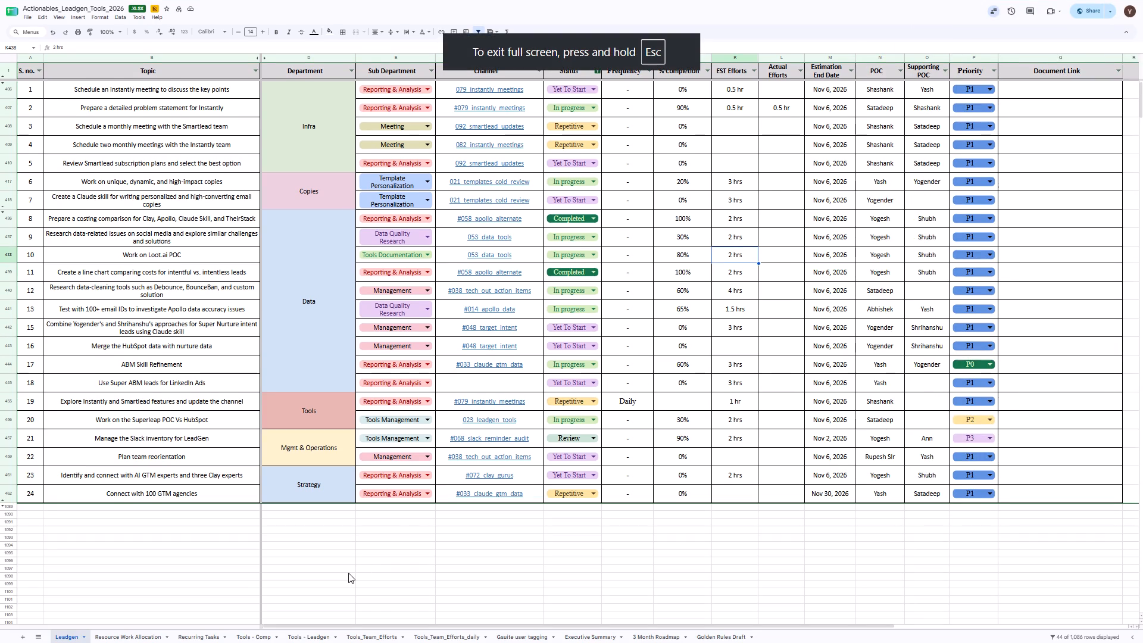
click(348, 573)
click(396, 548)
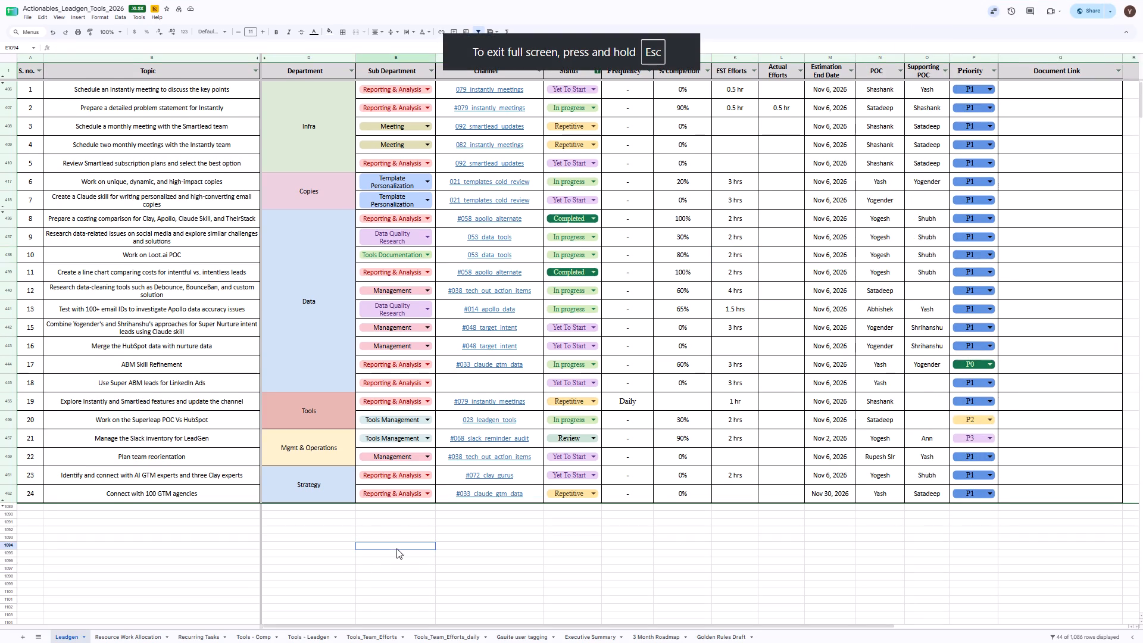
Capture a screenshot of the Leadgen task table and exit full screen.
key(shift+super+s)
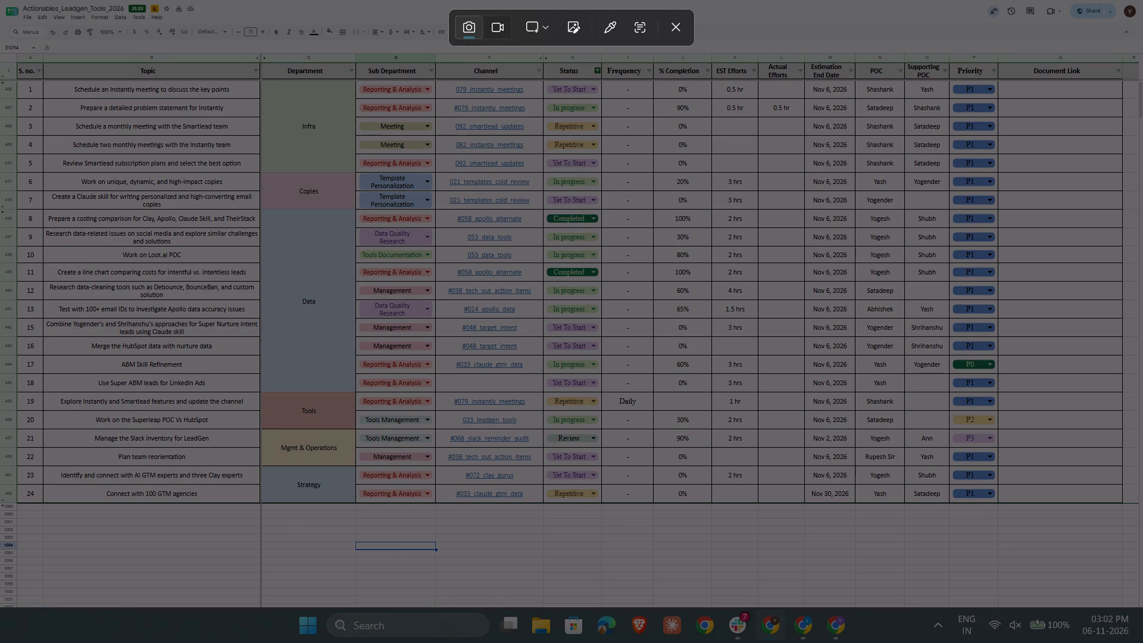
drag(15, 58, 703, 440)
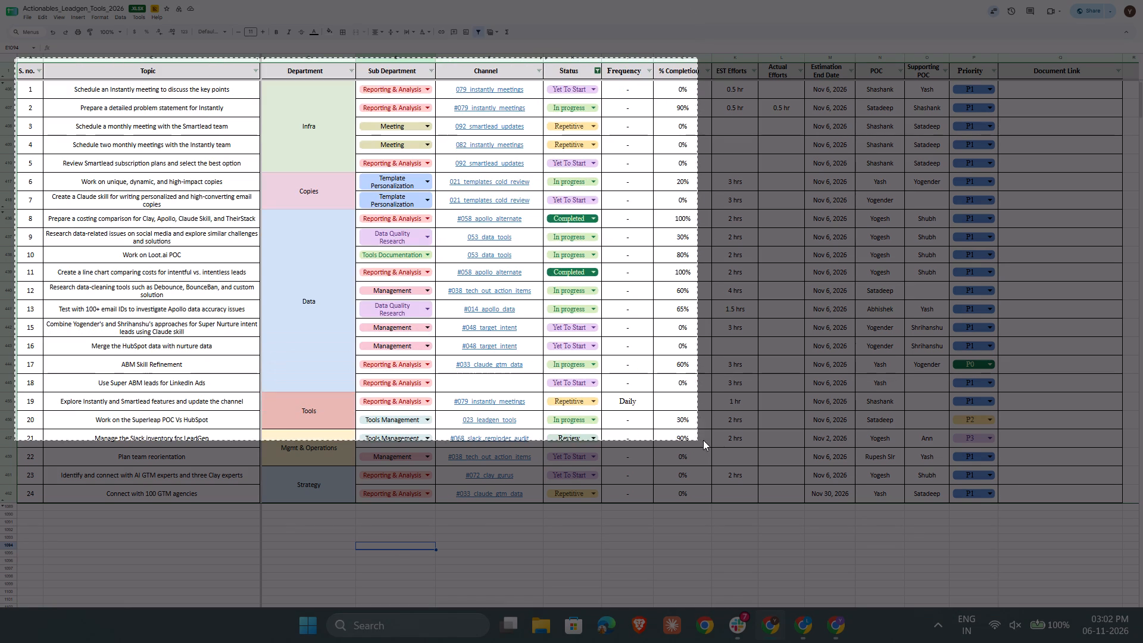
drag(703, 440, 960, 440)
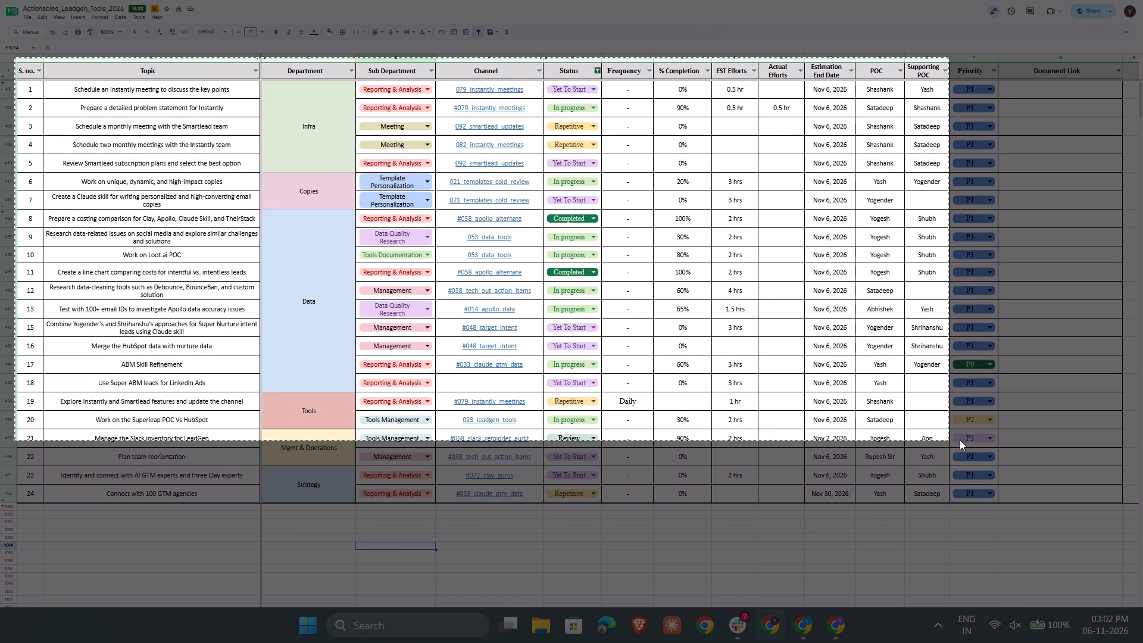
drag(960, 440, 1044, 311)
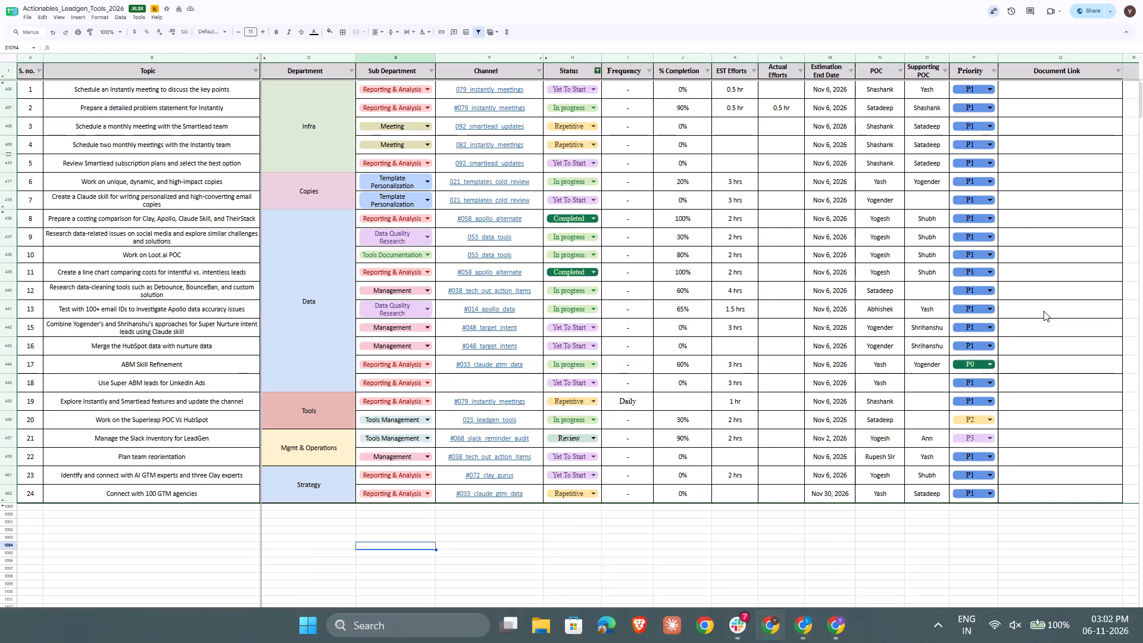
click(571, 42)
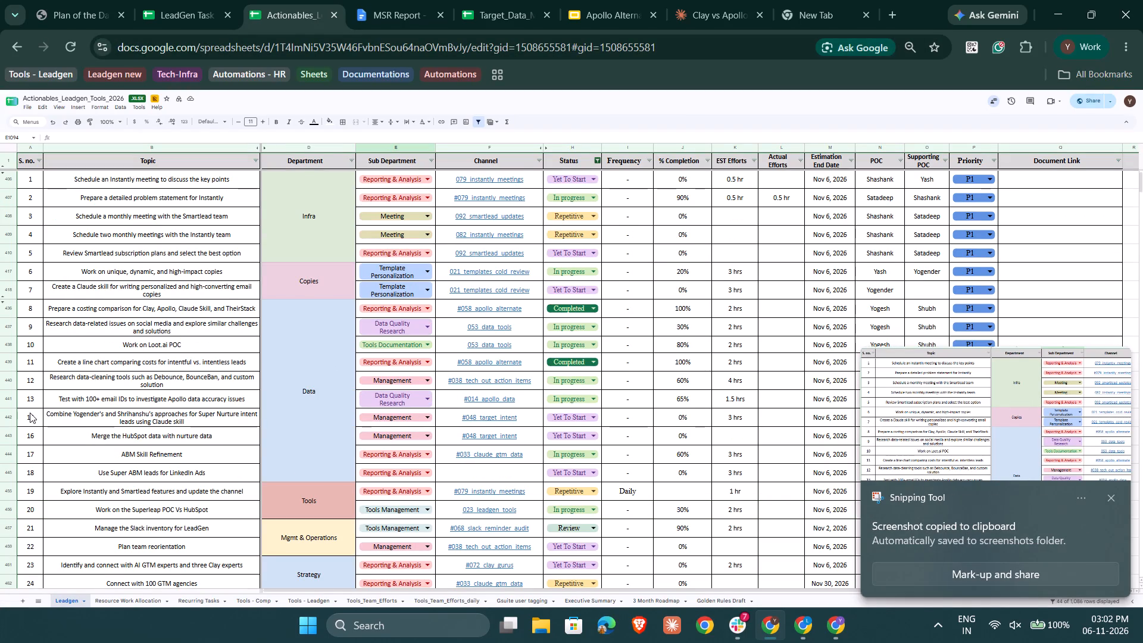
Renumber the last four Data tasks, from the Super Nurture approaches to Super ABM leads, as S. no. 14 to 17.
click(30, 413)
text(14)
key(Return)
text(14)
key(Return)
key(BackSpace)
key(BackSpace)
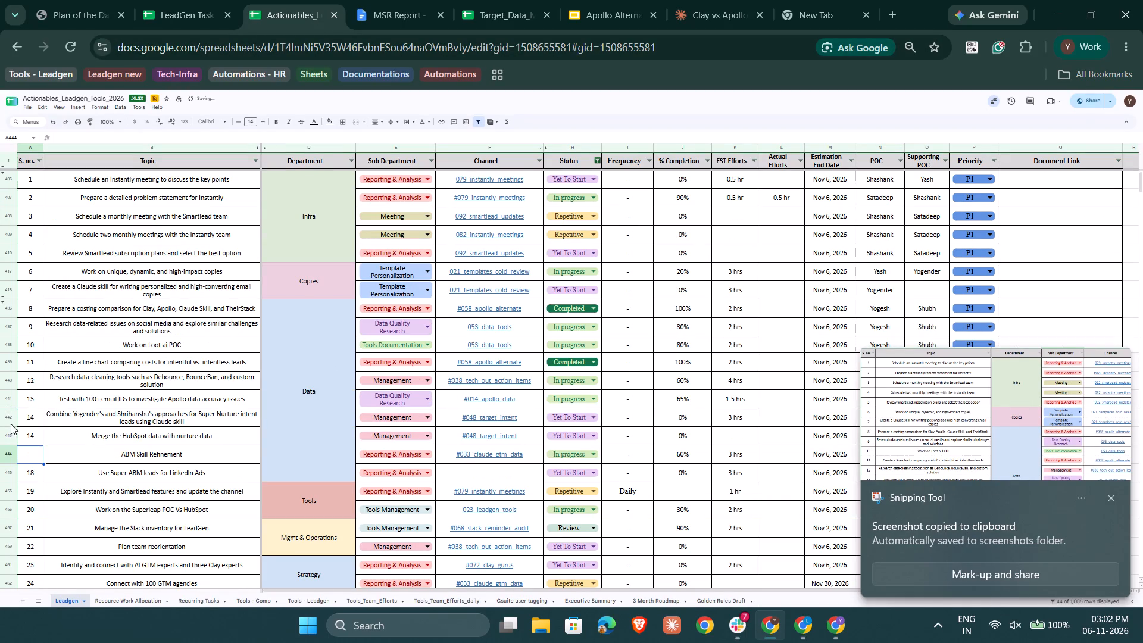
click(36, 438)
text(15)
key(Return)
text(16)
key(Return)
text(17)
key(Return)
Renumber the Tools, Mgmt & Operations and Strategy tasks consecutively as S. no. 18 to 23.
text(18)
key(Return)
text(19)
key(Return)
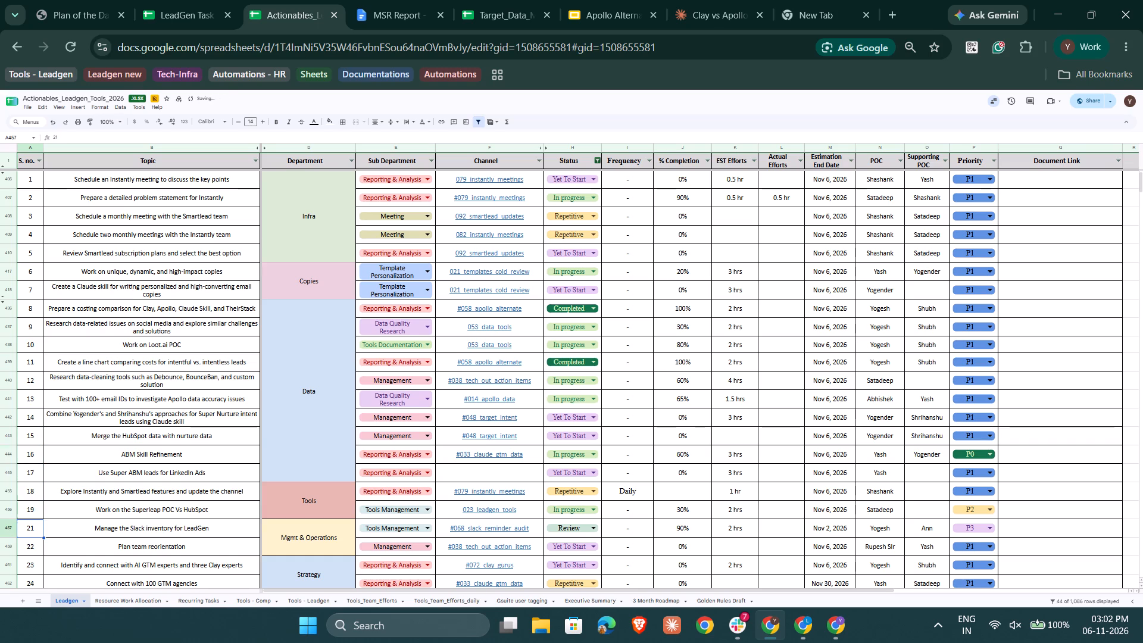
text(20)
key(Return)
text(21)
key(Return)
text(22)
key(Return)
text(23)
key(Return)
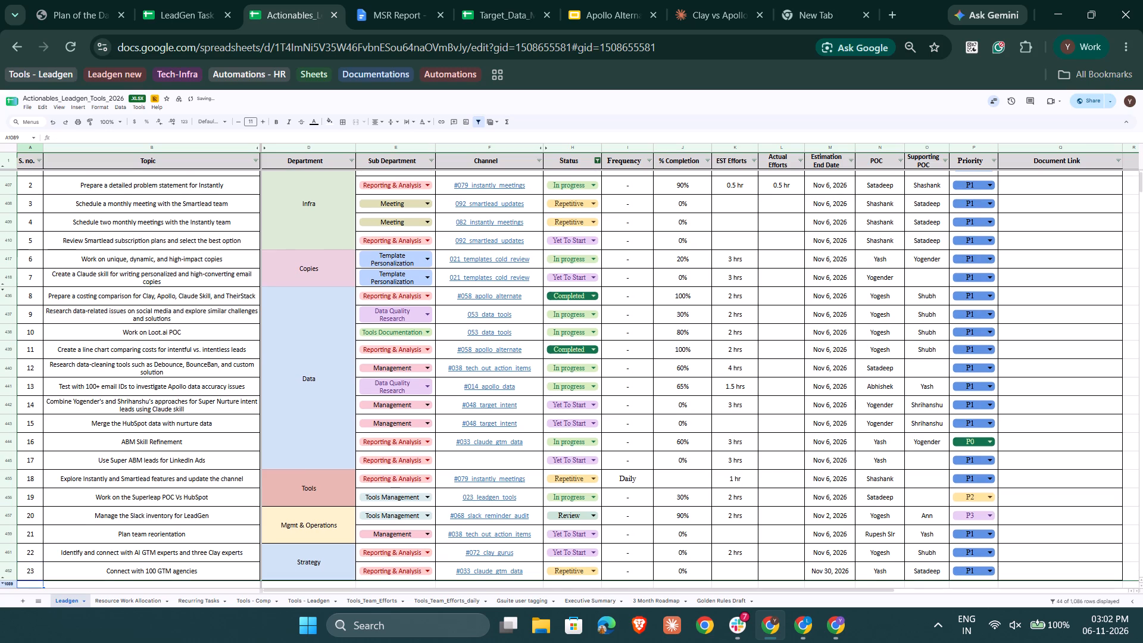
Show the renumbered Leadgen list in full screen with an empty cell below the table selected.
scroll(15, 463, down, 1)
click(196, 496)
scroll(355, 506, up, 2)
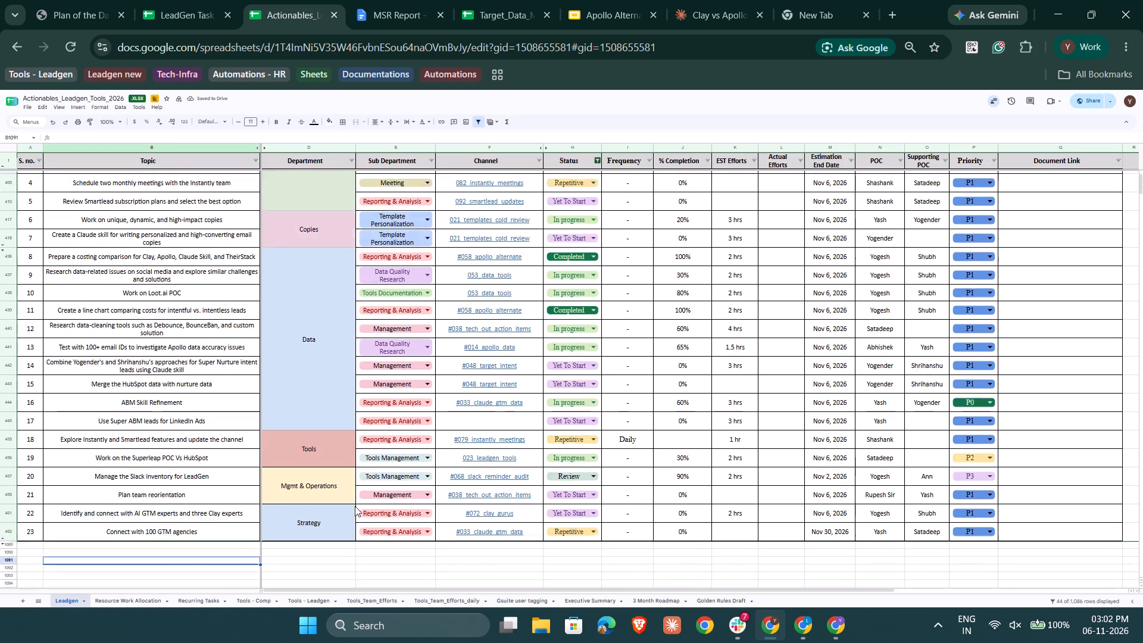
scroll(186, 417, up, 1)
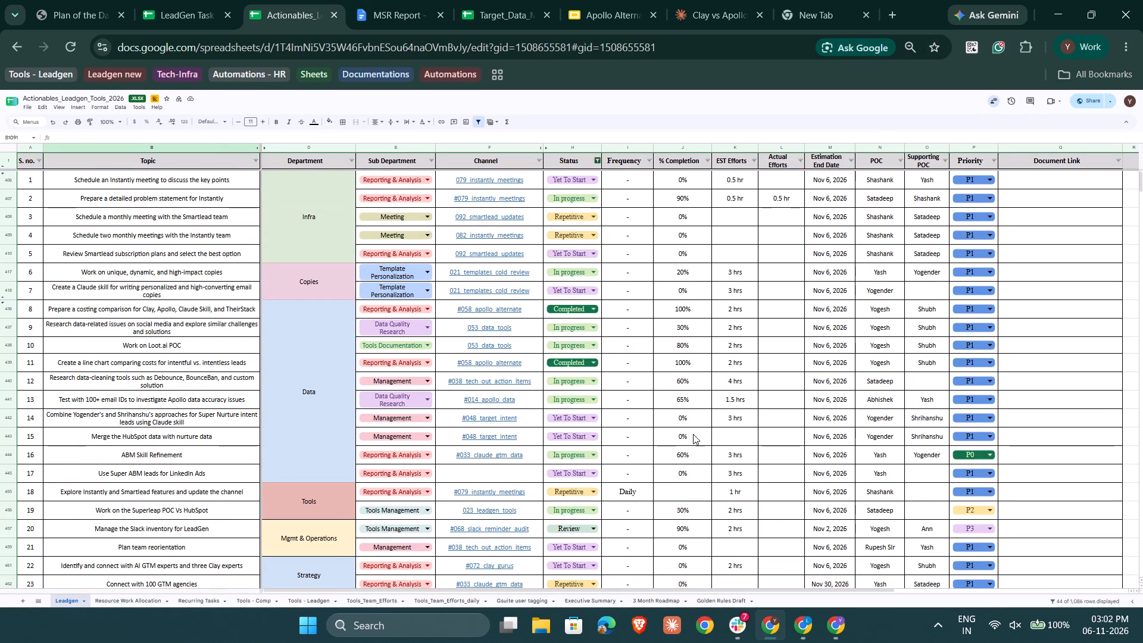
click(1124, 50)
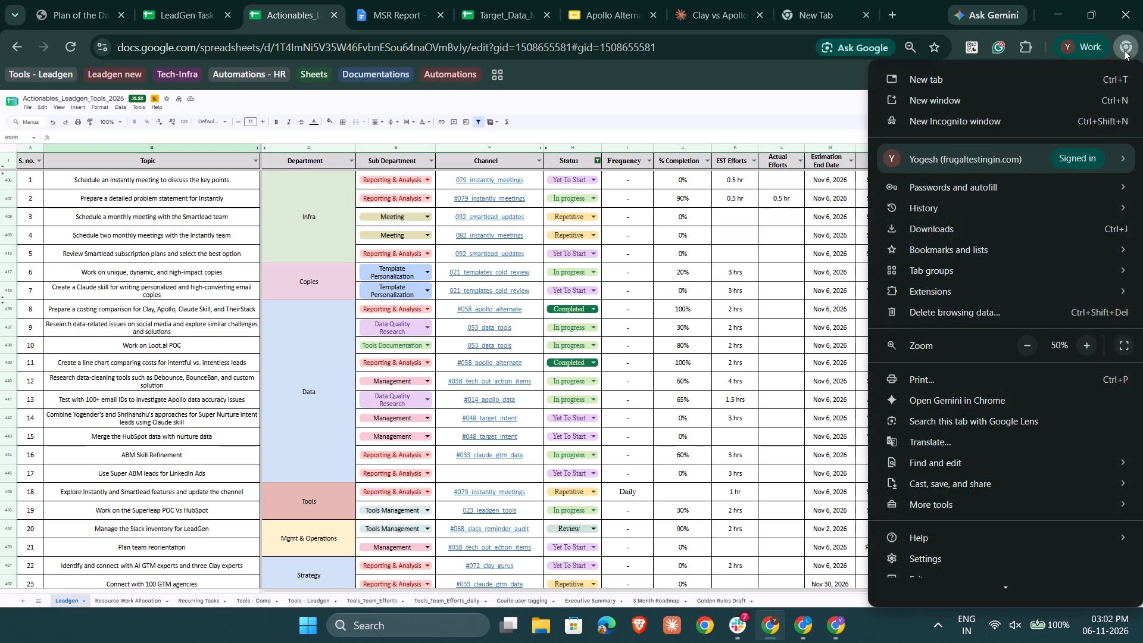
click(1120, 346)
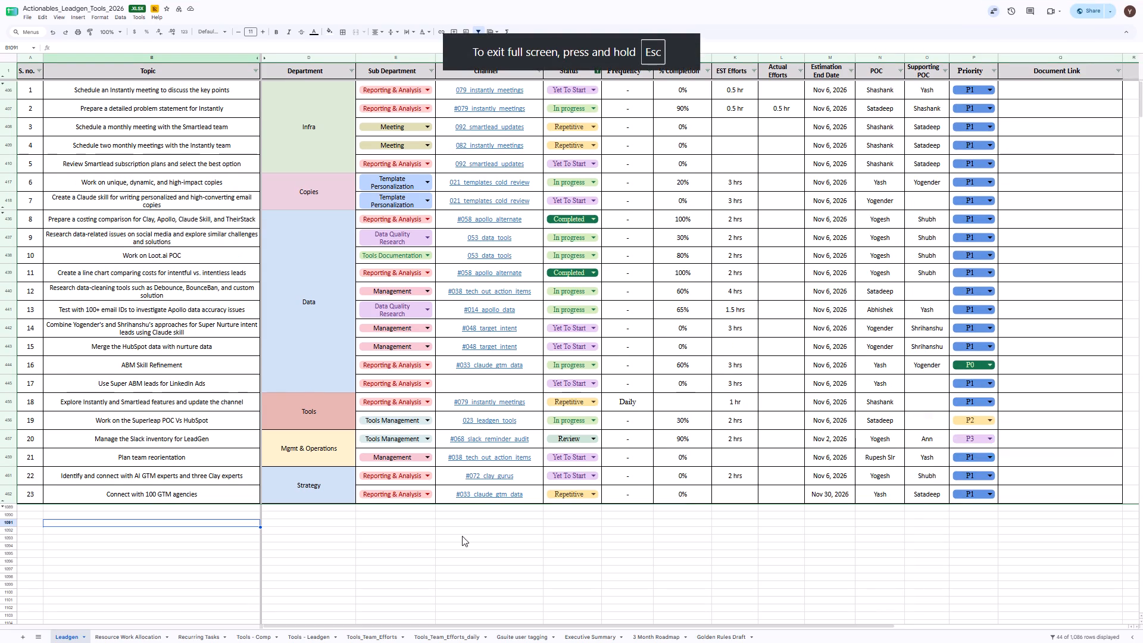
click(375, 582)
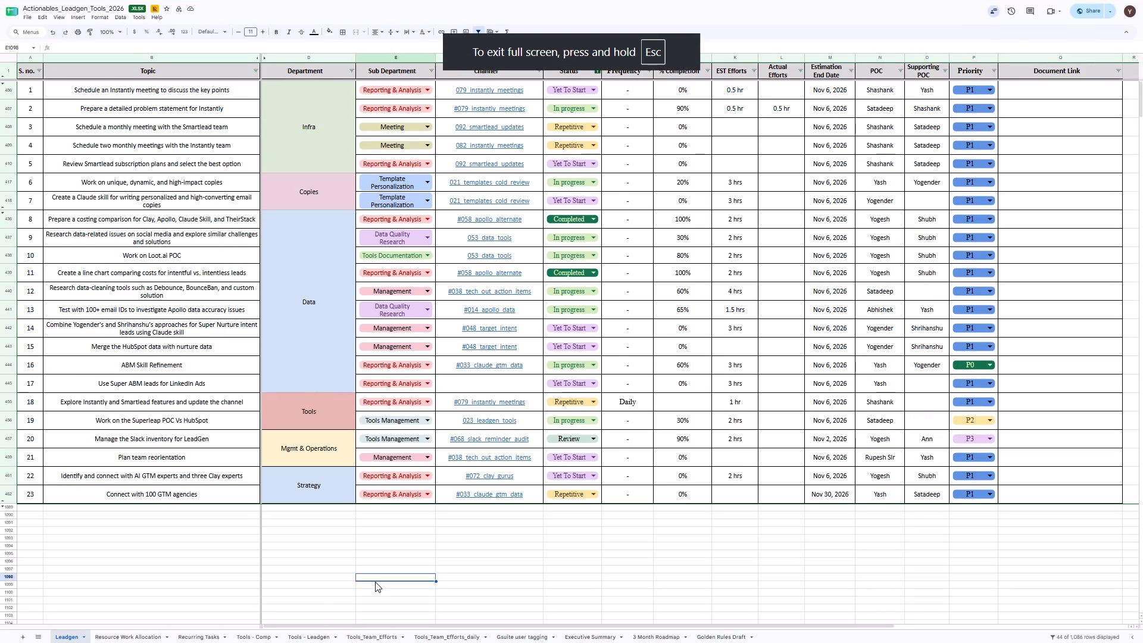
Capture a screenshot of the task table from the header to task 23, including the Document Link column, and exit full screen.
key(shift+super+s)
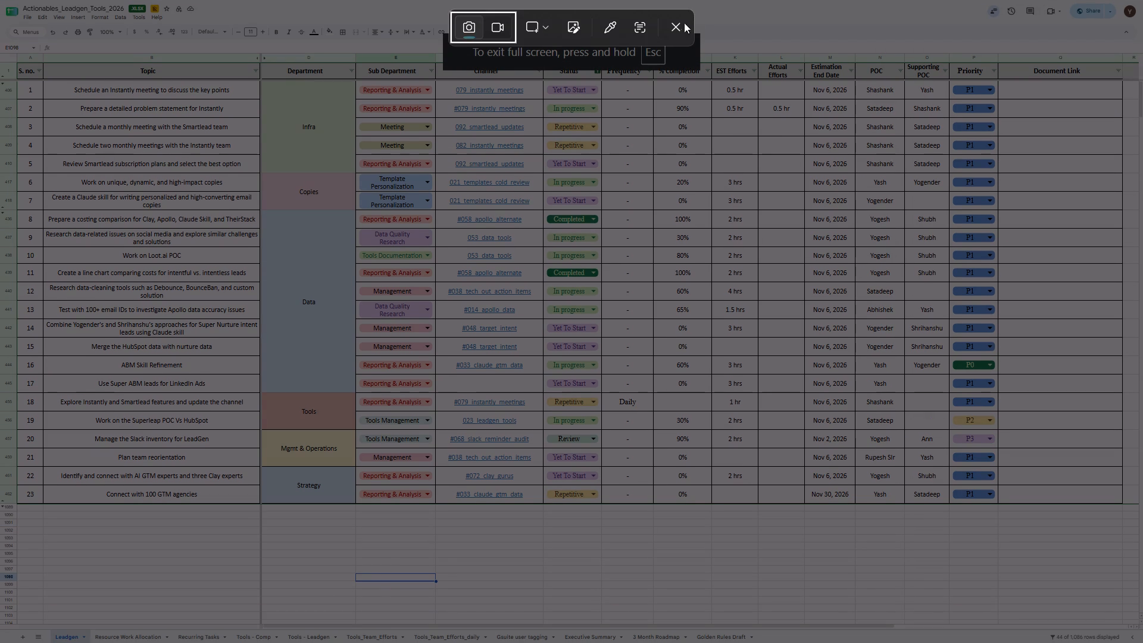
click(683, 24)
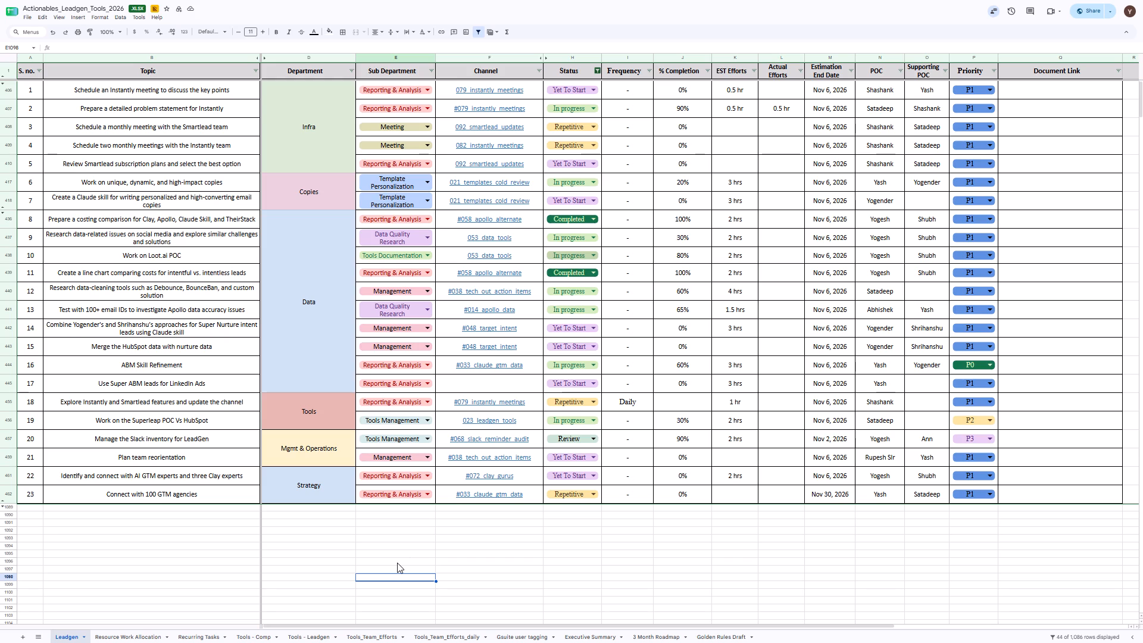
key(shift+super+s)
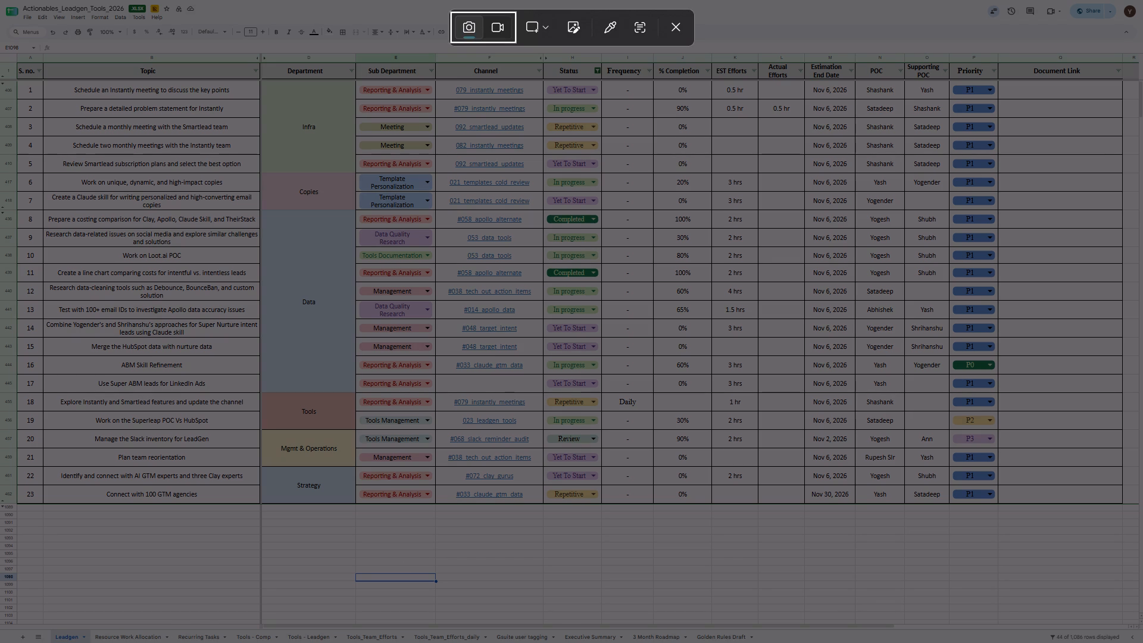
drag(15, 60, 829, 453)
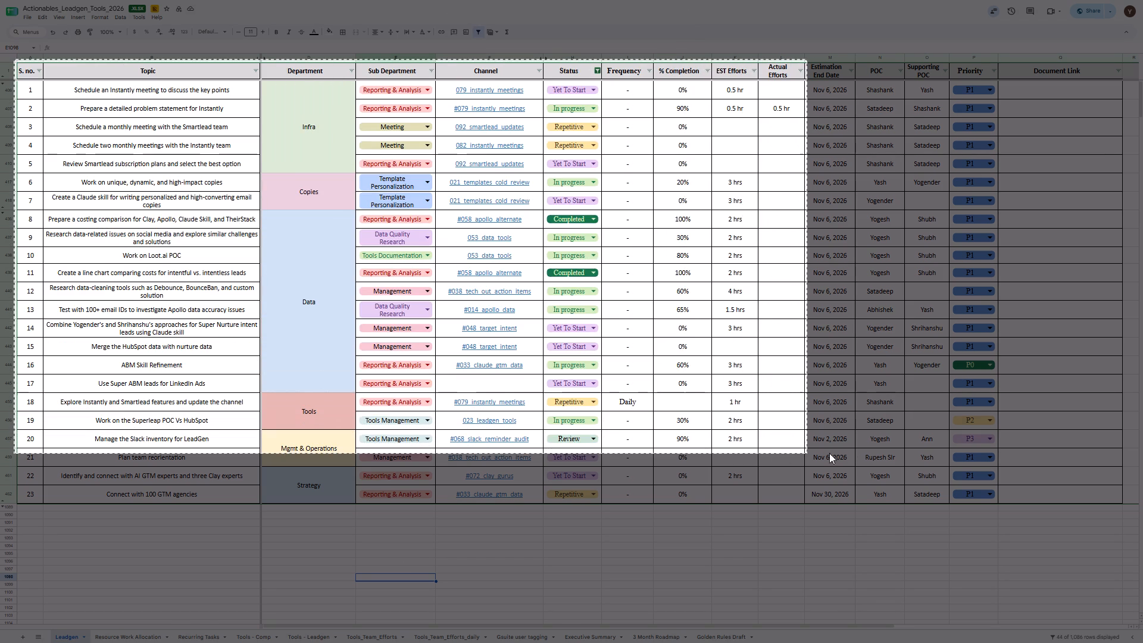
drag(829, 453, 1104, 454)
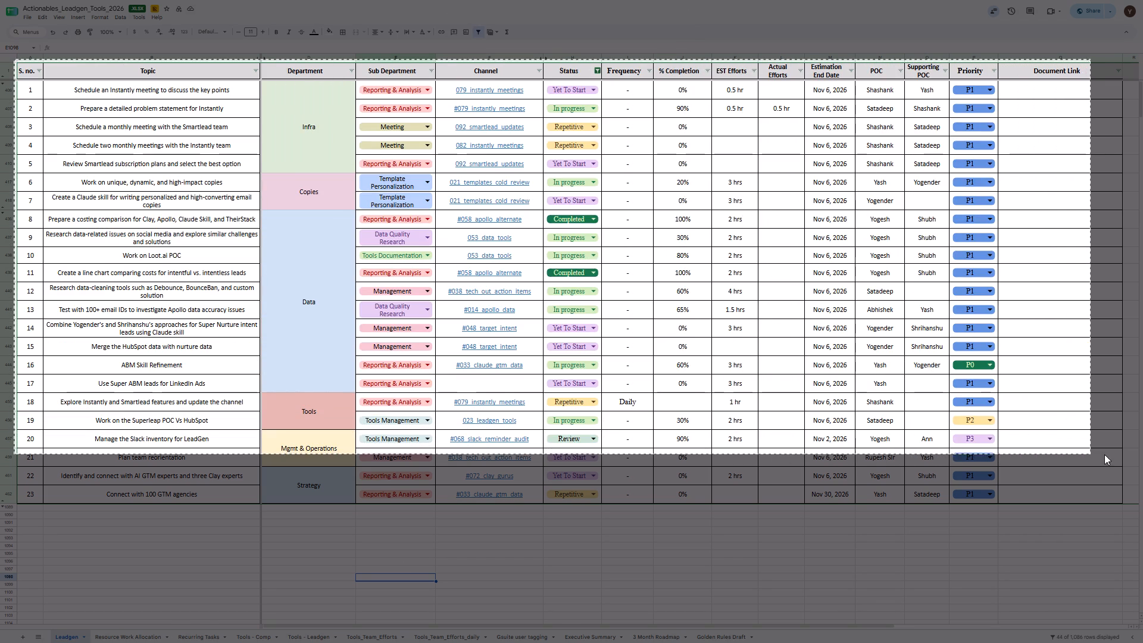
drag(1104, 454, 1125, 508)
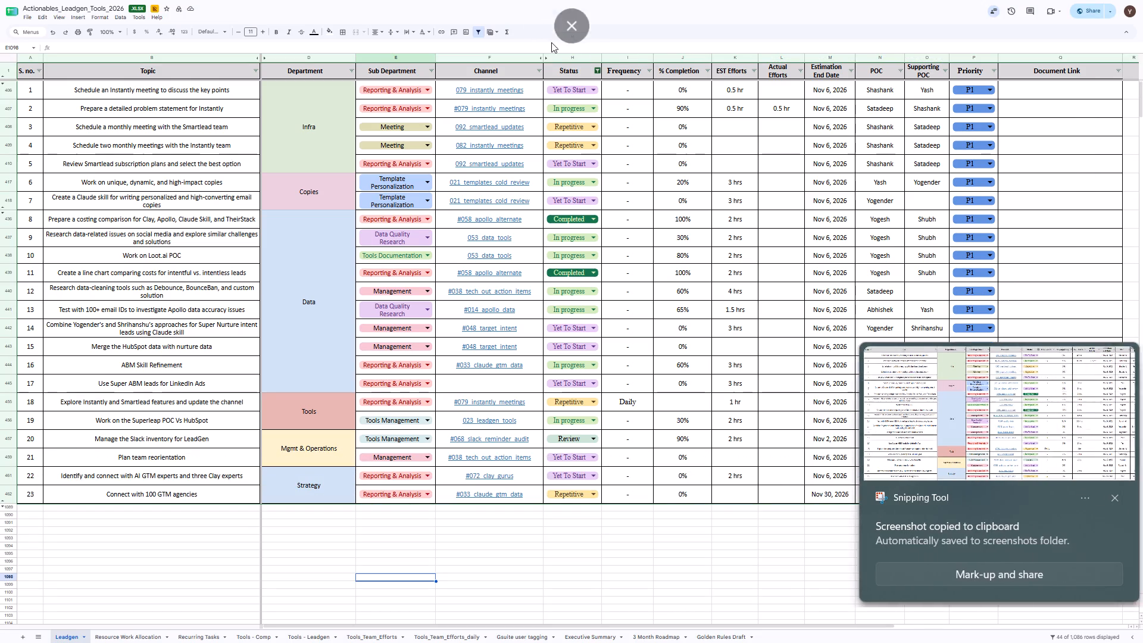
click(570, 58)
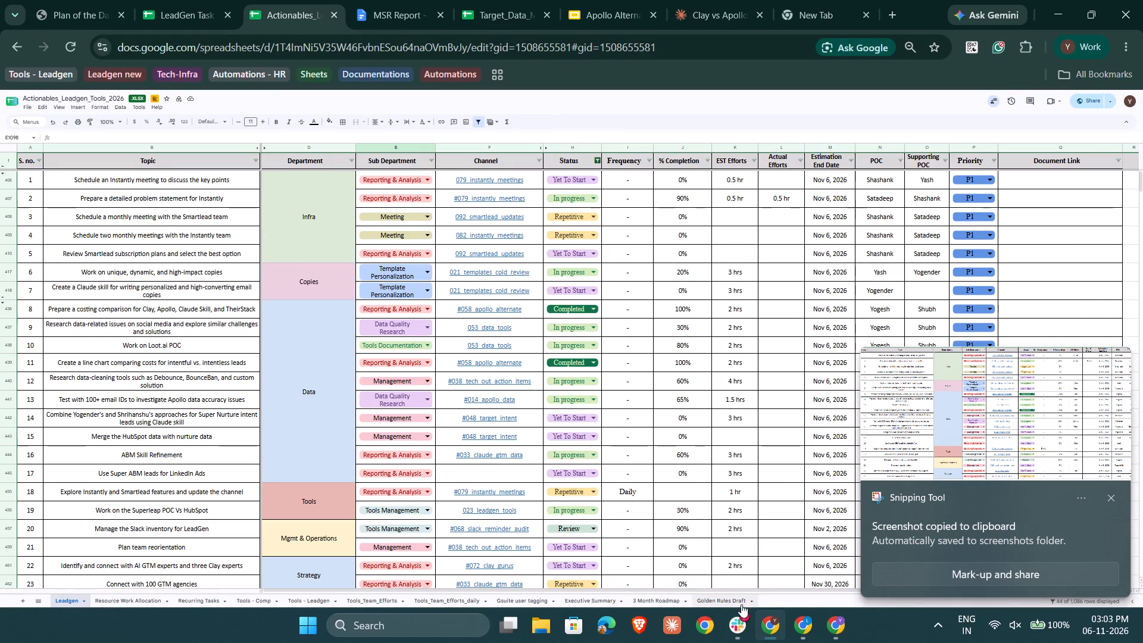
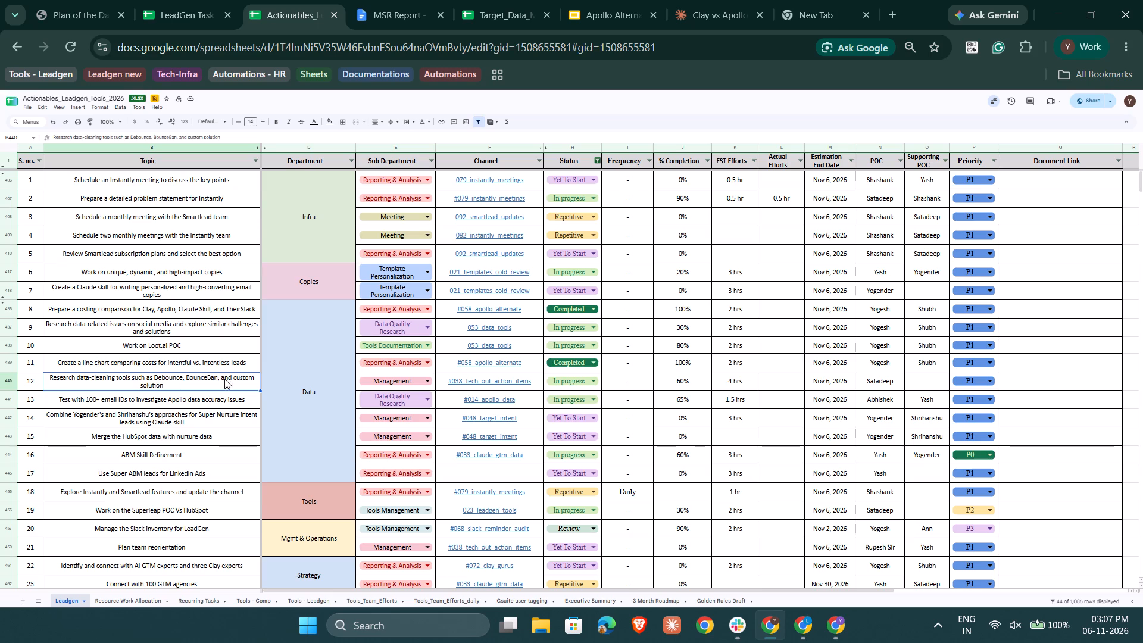
Mark task 12, the data-cleaning tools research, as Completed and set its completion to 100%.
click(582, 377)
click(588, 383)
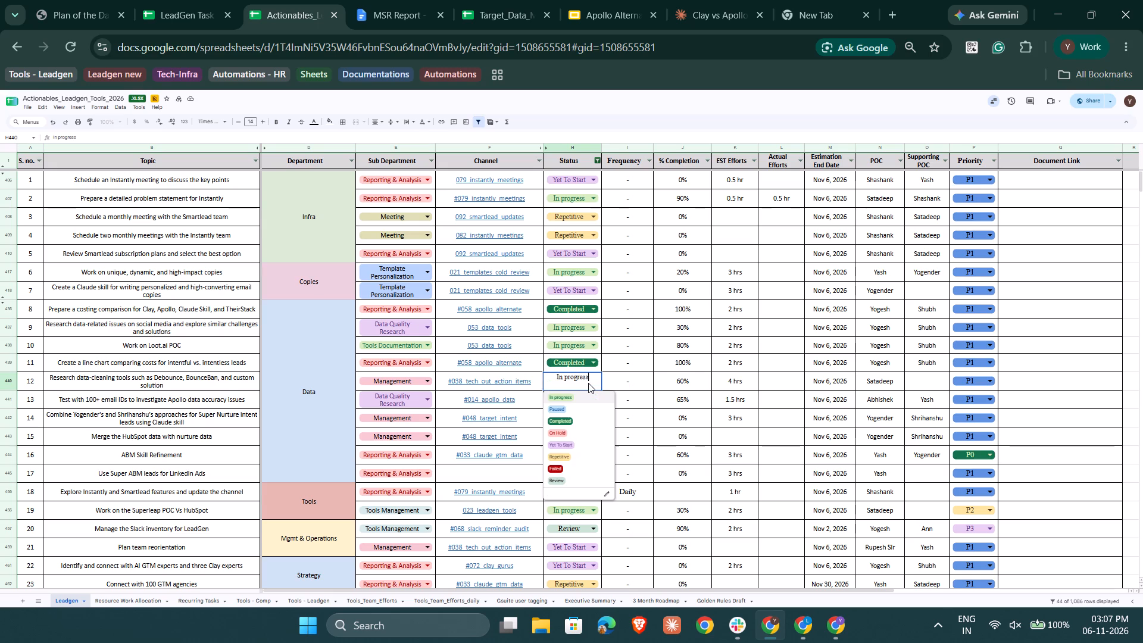
click(569, 422)
double_click(683, 385)
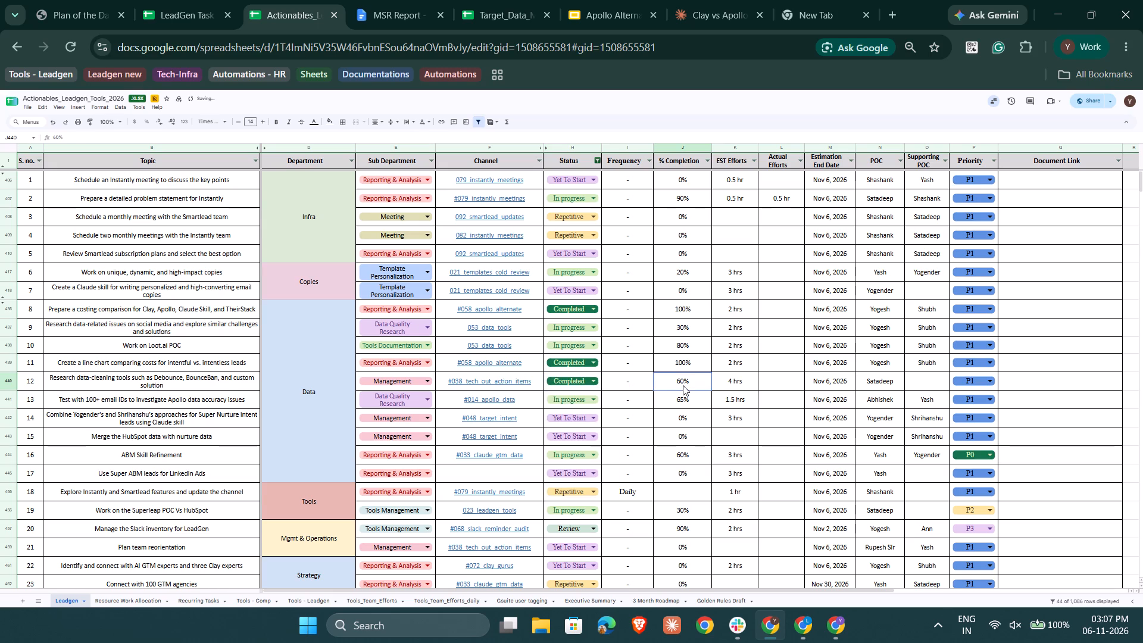
click(680, 381)
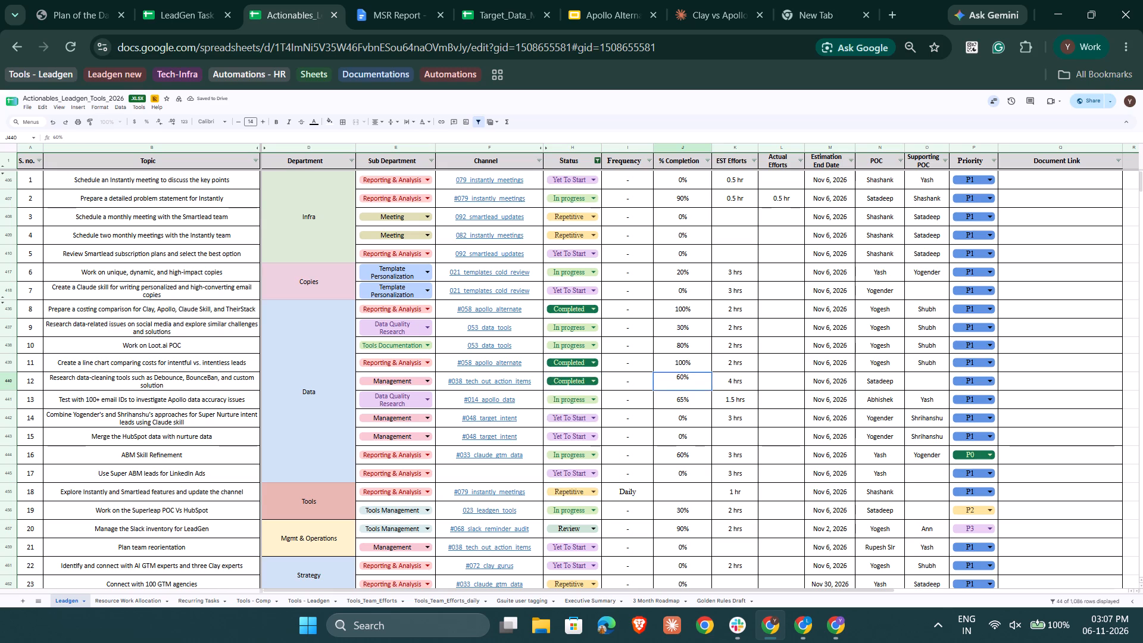
click(680, 377)
key(BackSpace)
text(10)
click(751, 454)
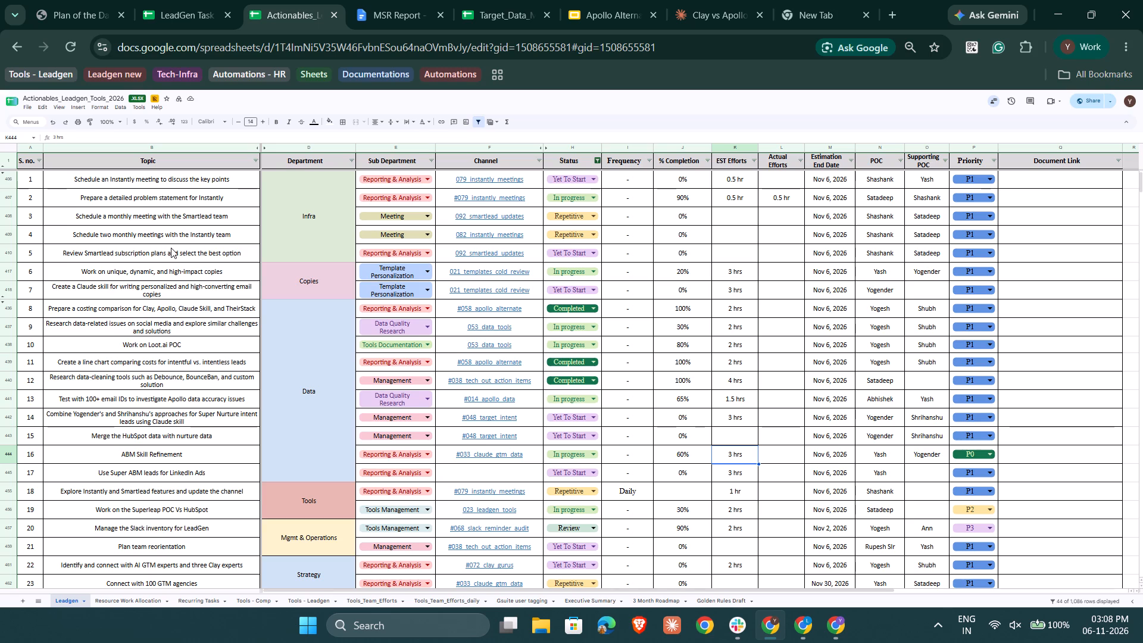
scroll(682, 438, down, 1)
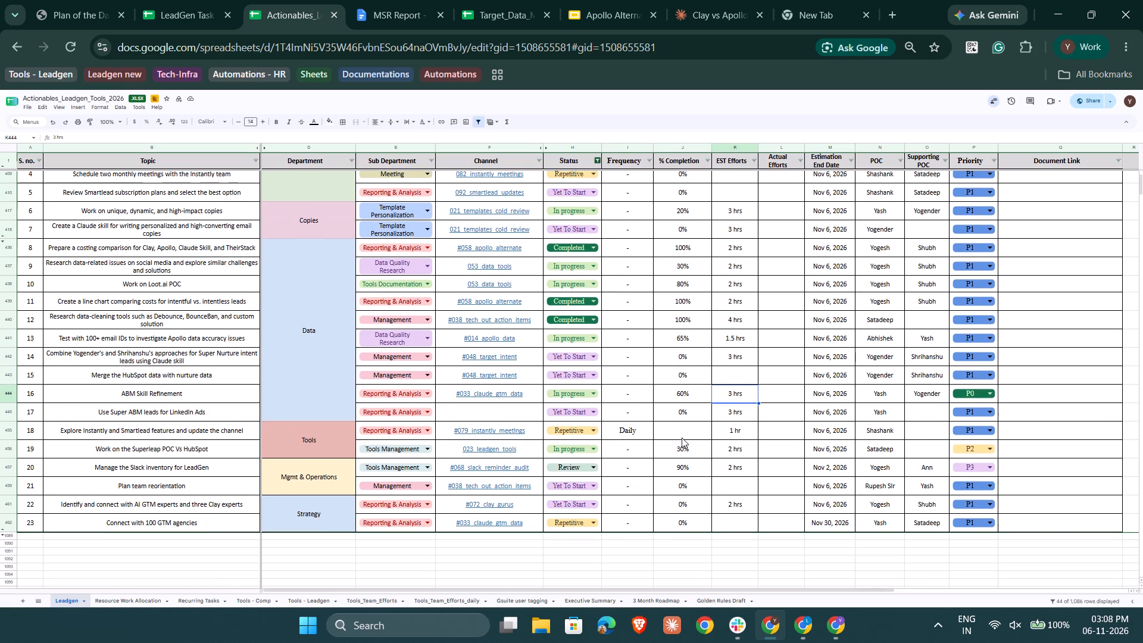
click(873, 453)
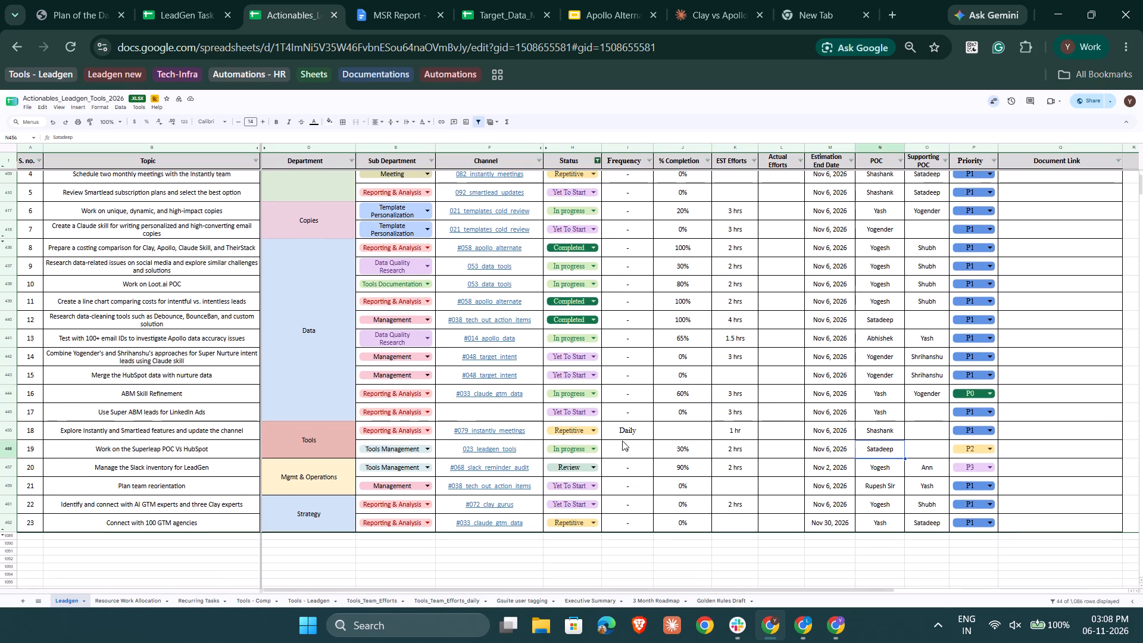
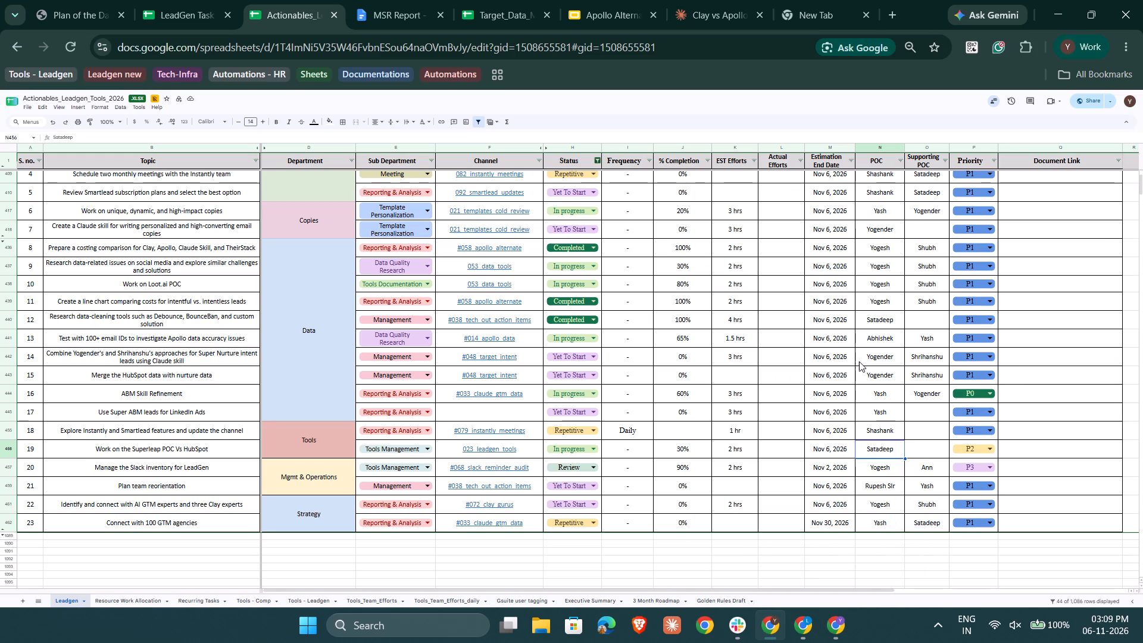
Select the topic cell of task 19, Work on the Superleap POC Vs HubSpot, in the Leadgen list.
click(124, 445)
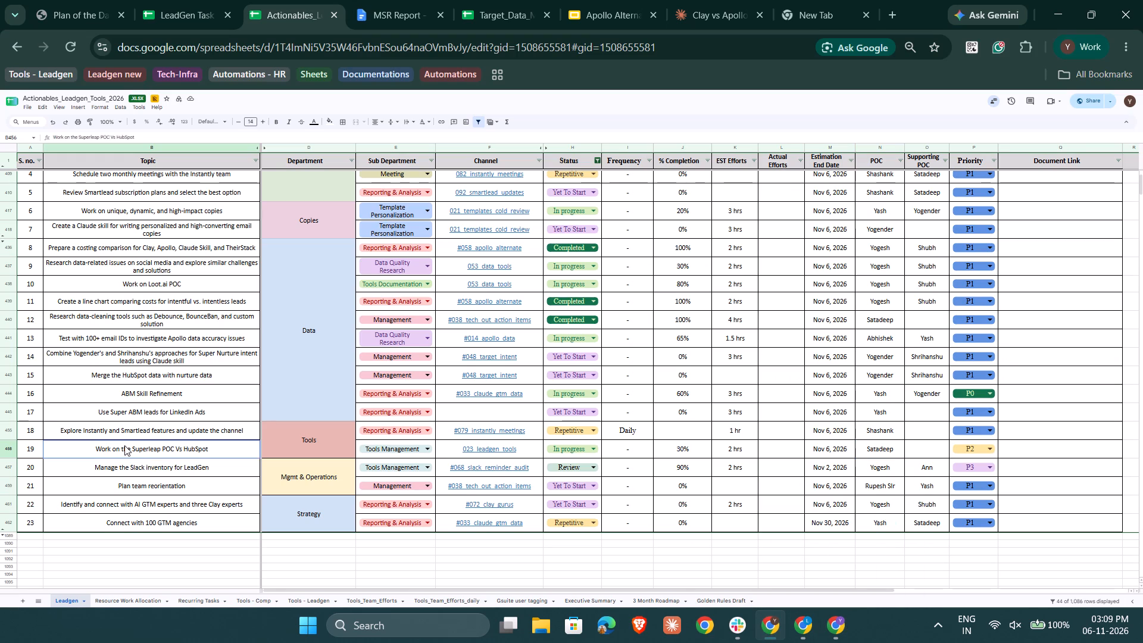
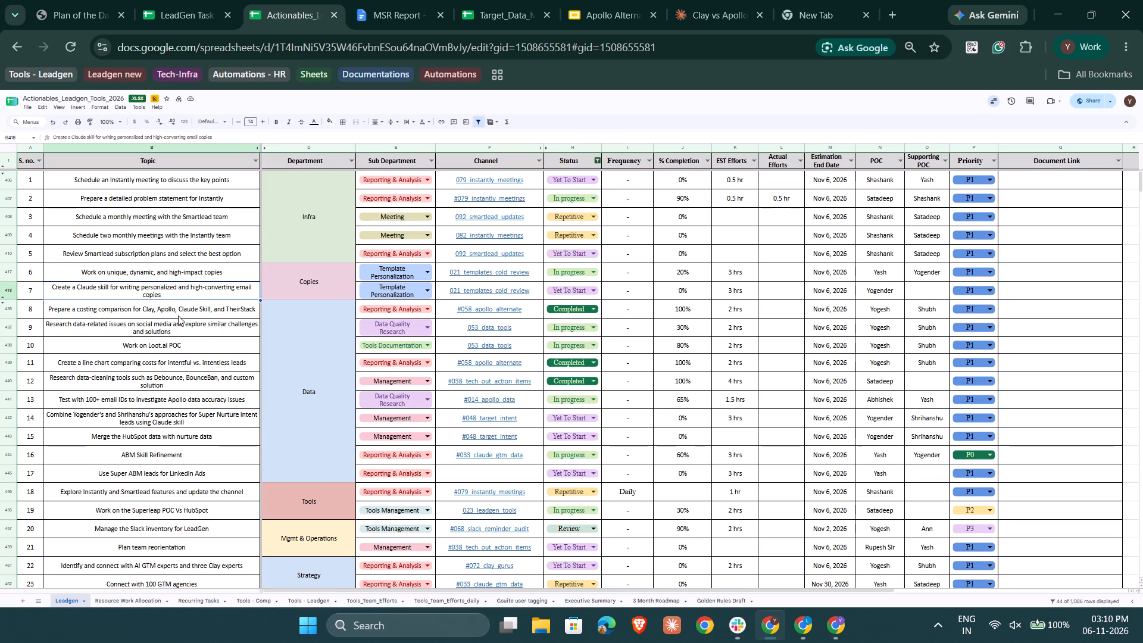
scroll(183, 407, down, 1)
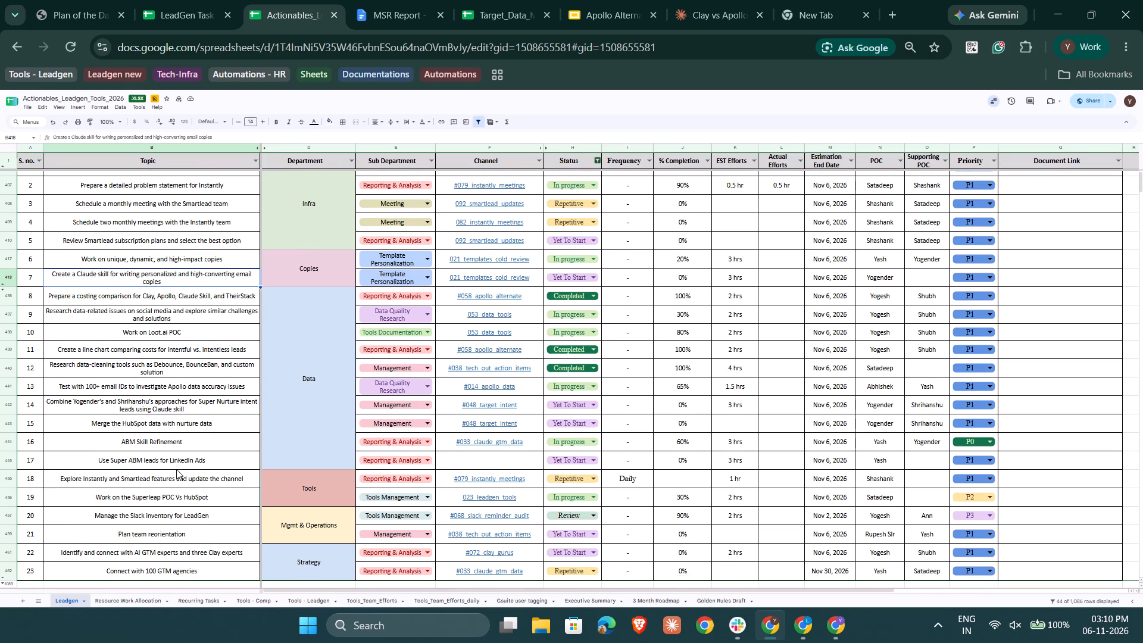
scroll(176, 469, down, 1)
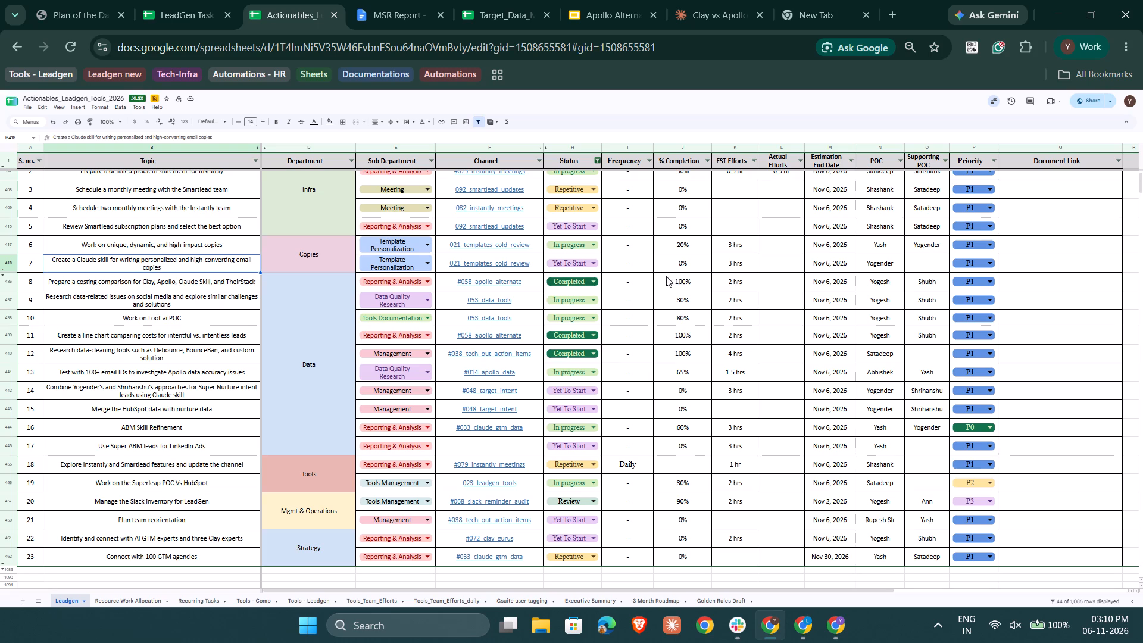
click(574, 266)
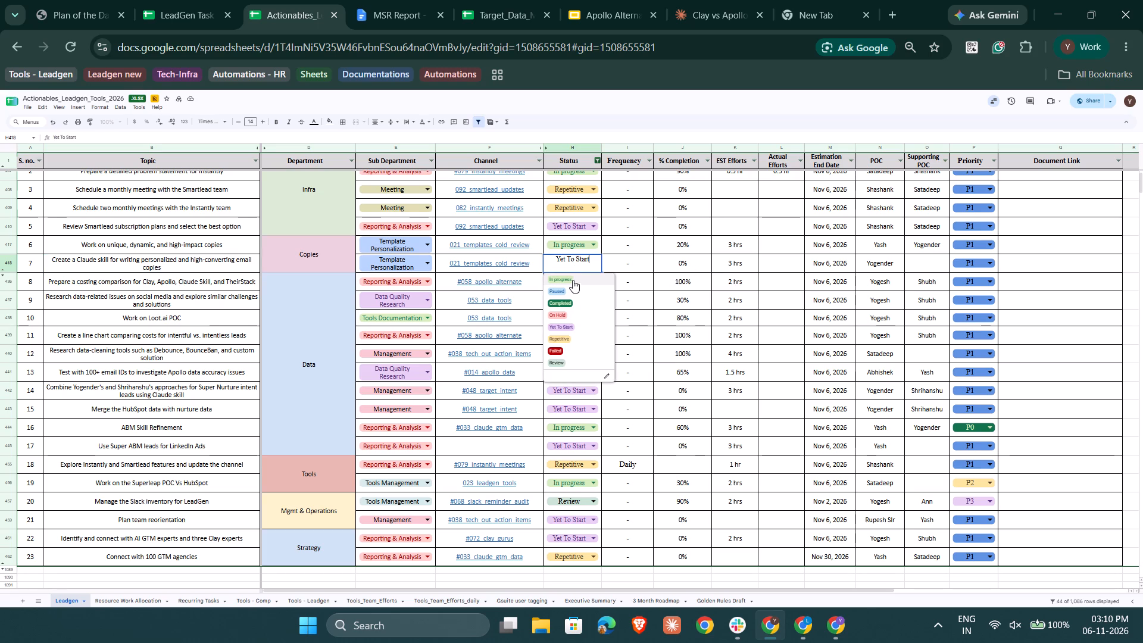
click(573, 282)
double_click(676, 263)
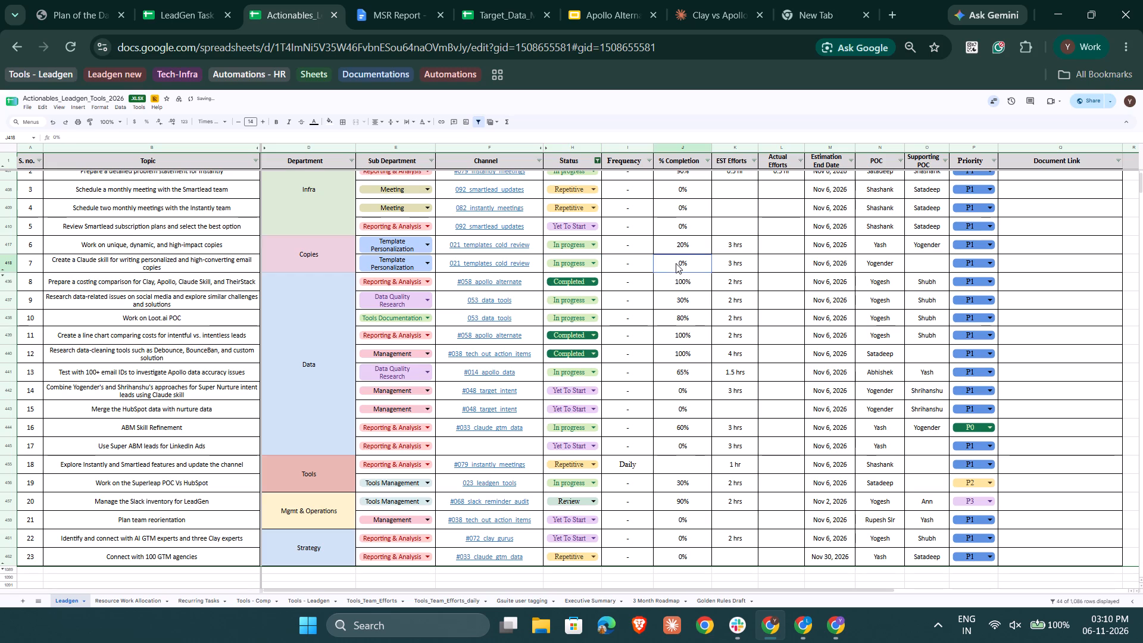
click(679, 258)
key(5)
click(759, 319)
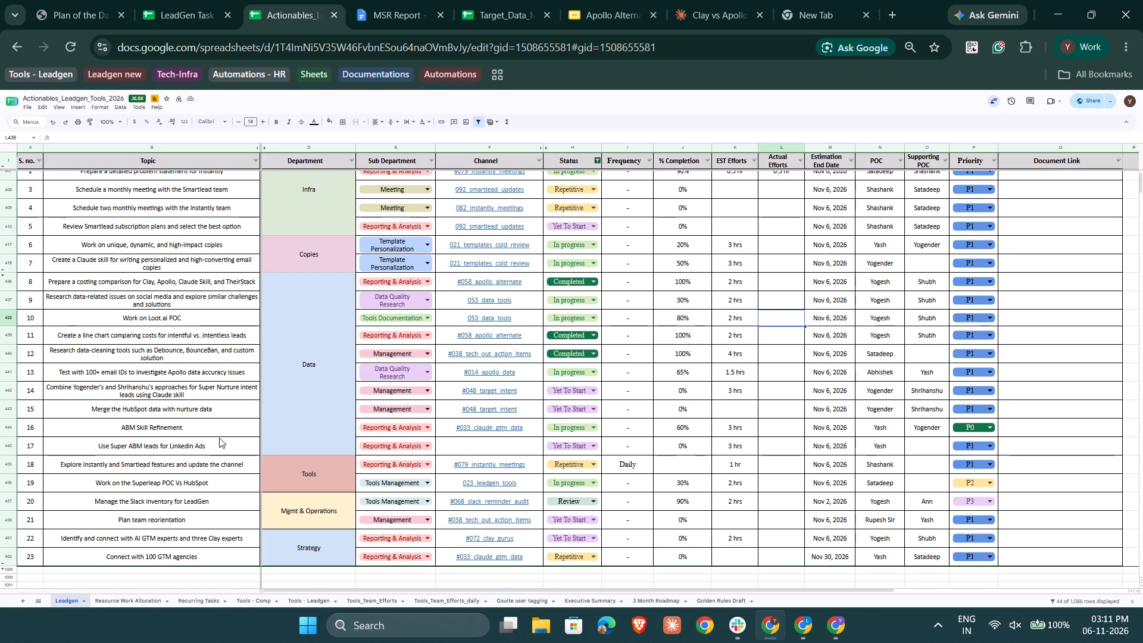
Set the completion of task 19, Work on the Superleap POC Vs HubSpot, to 40%.
click(167, 484)
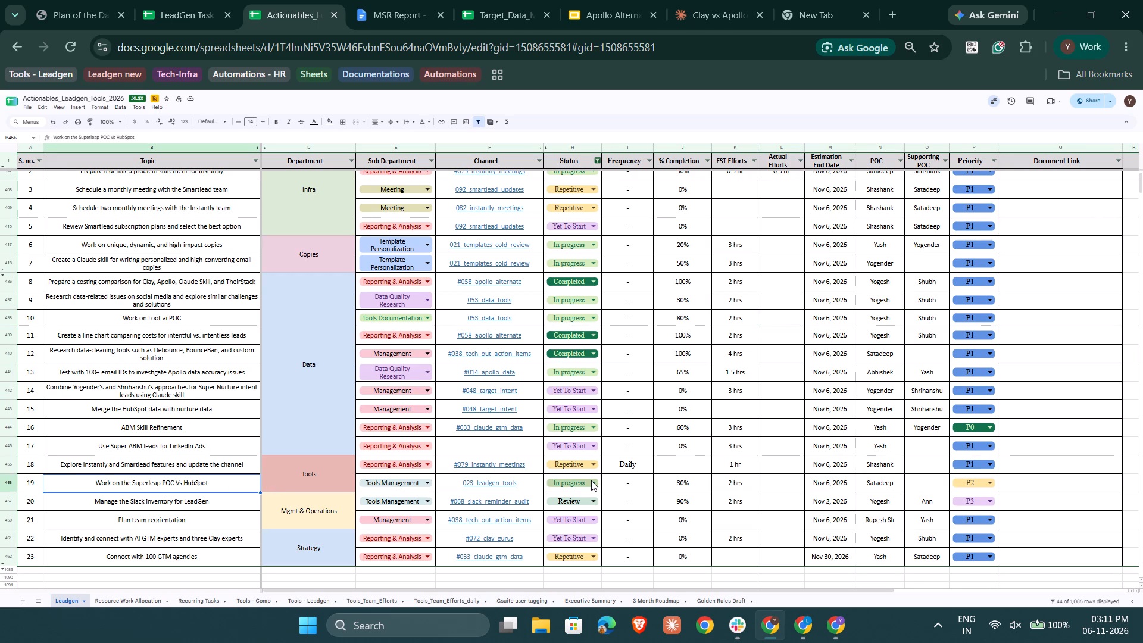
double_click(636, 479)
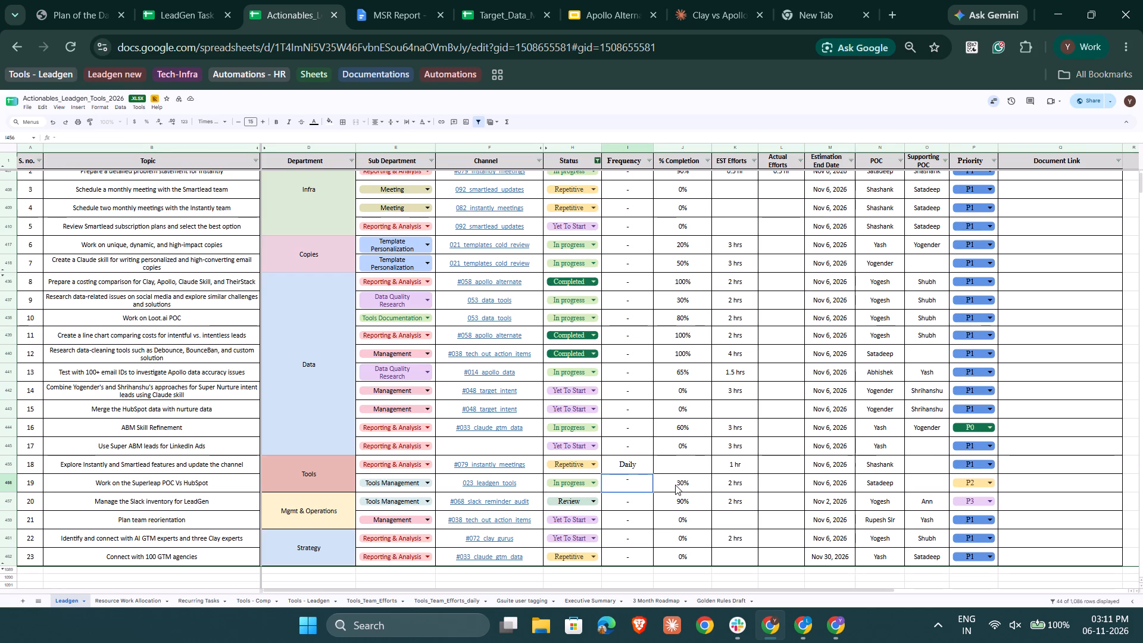
double_click(675, 485)
click(679, 479)
key(BackSpace)
key(4)
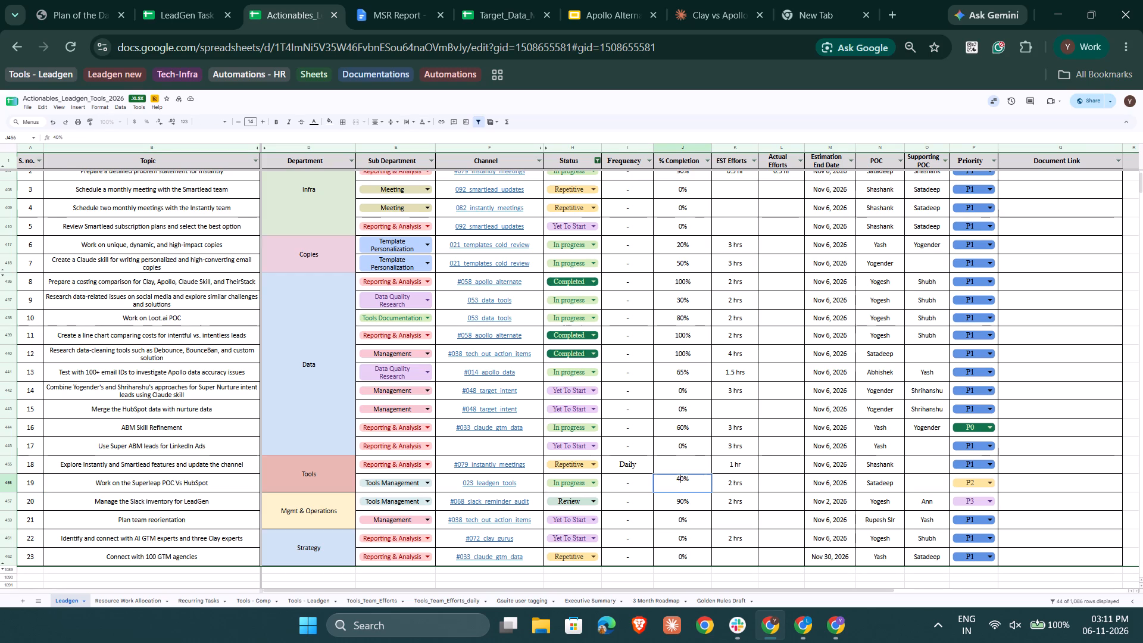
click(776, 523)
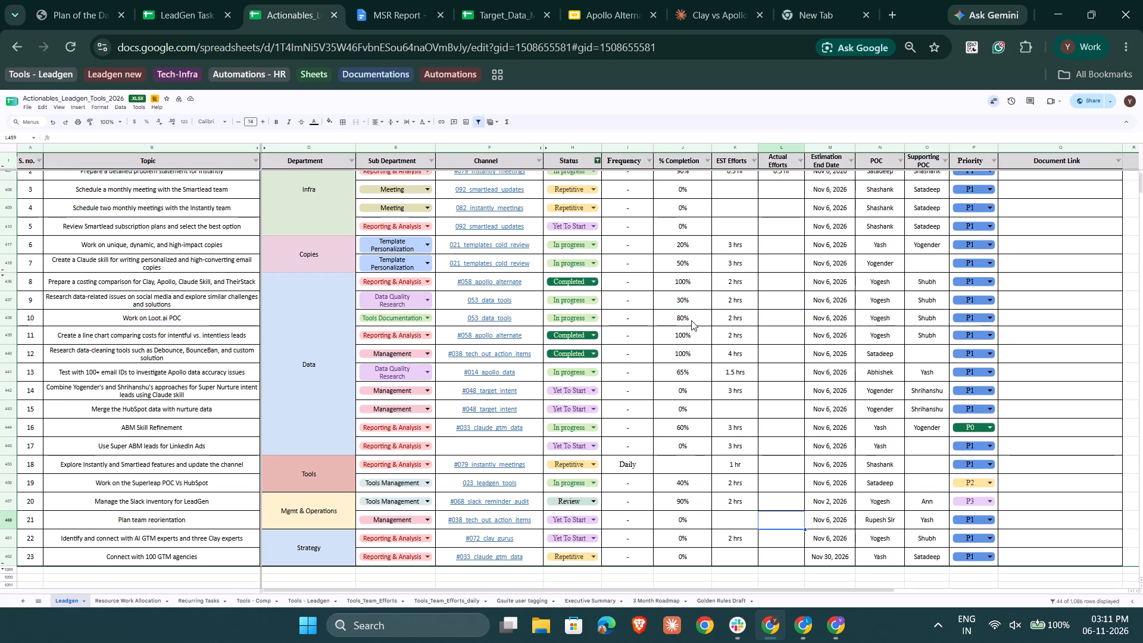
Display the Leadgen list from task 1 onward in full screen.
scroll(691, 320, up, 3)
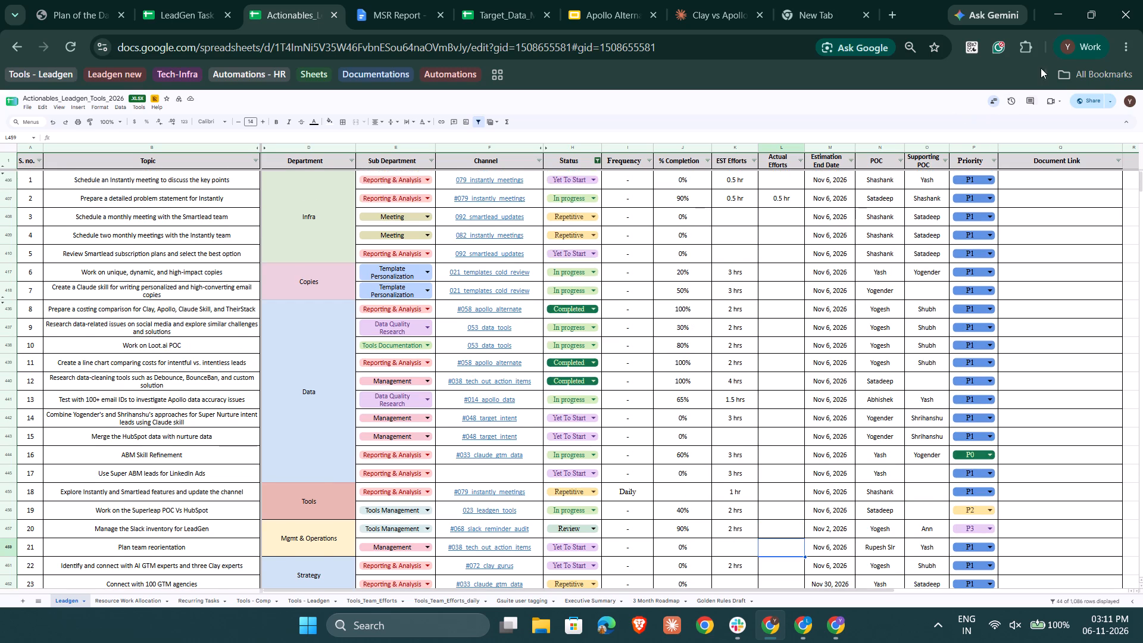
click(1126, 37)
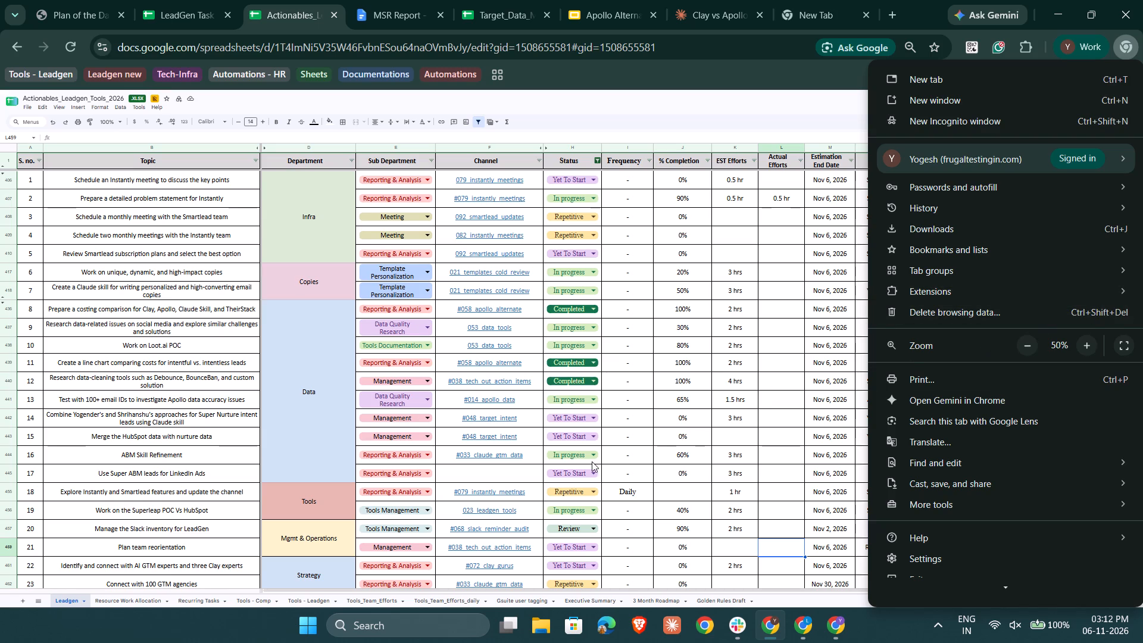
click(139, 314)
click(191, 295)
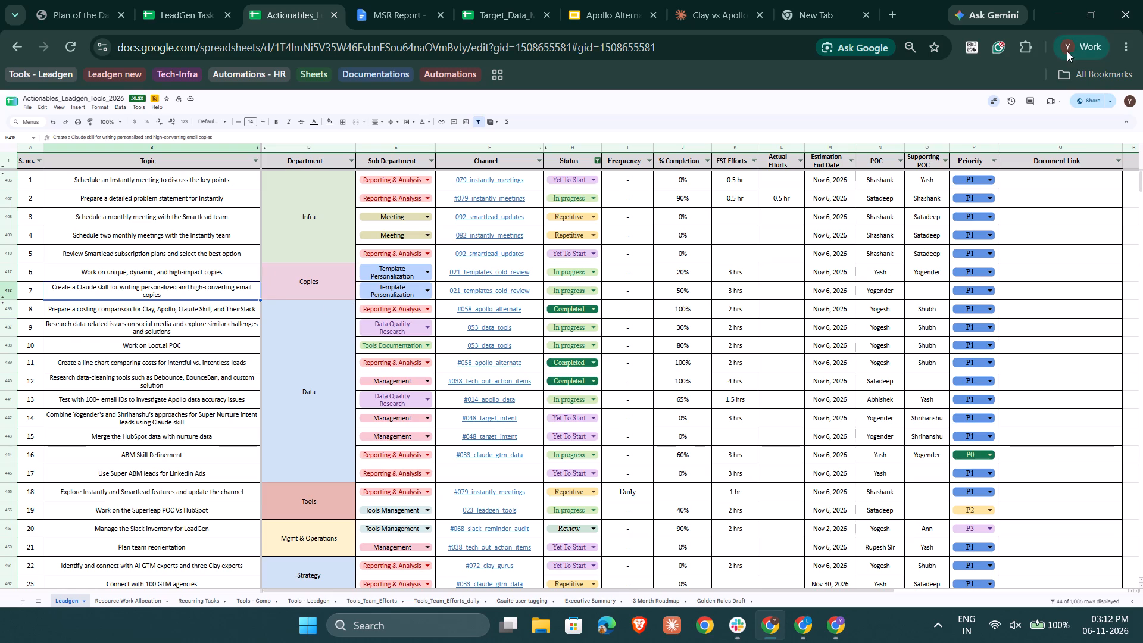
click(1142, 44)
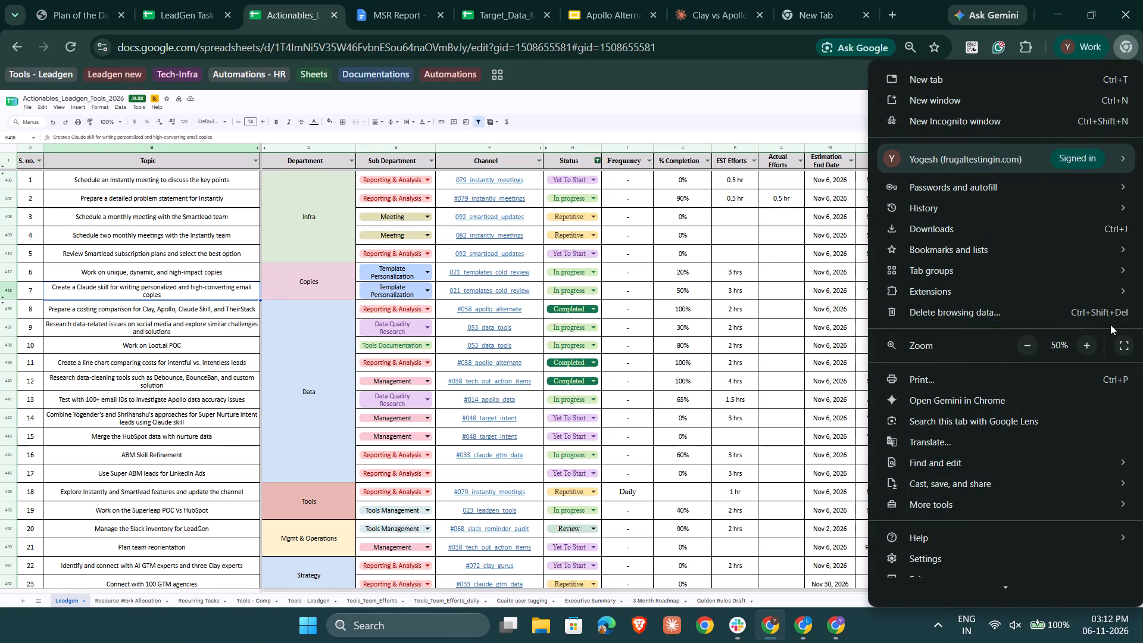
click(1120, 344)
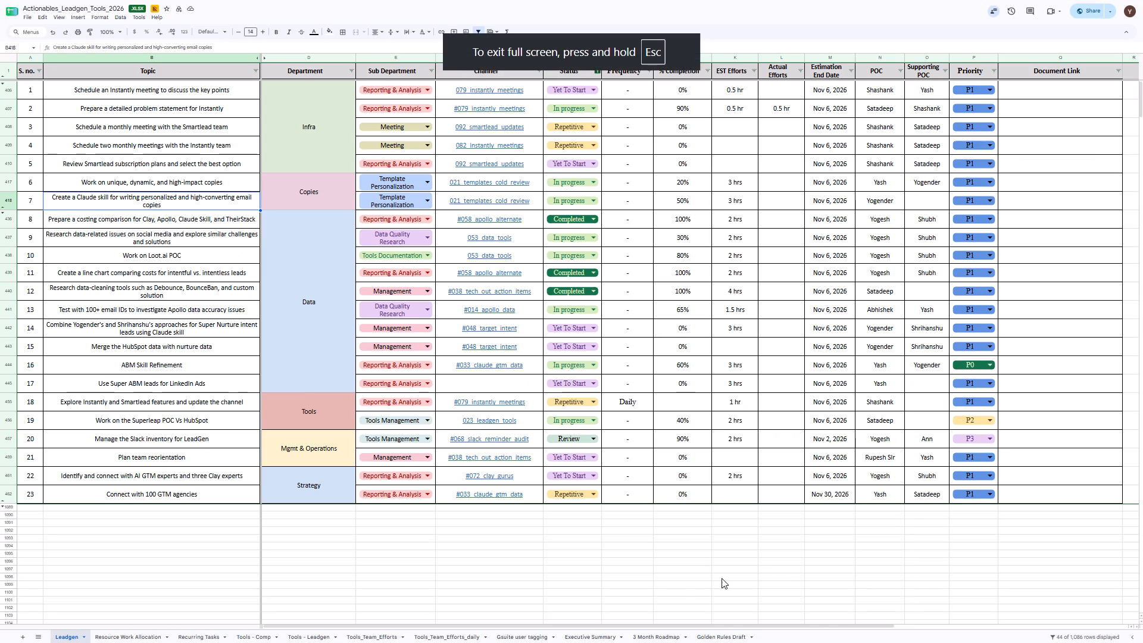
Capture a screenshot of the full Leadgen table, from the header row through task 23 and from S. no. to Document Link.
click(680, 582)
key(shift+super+s)
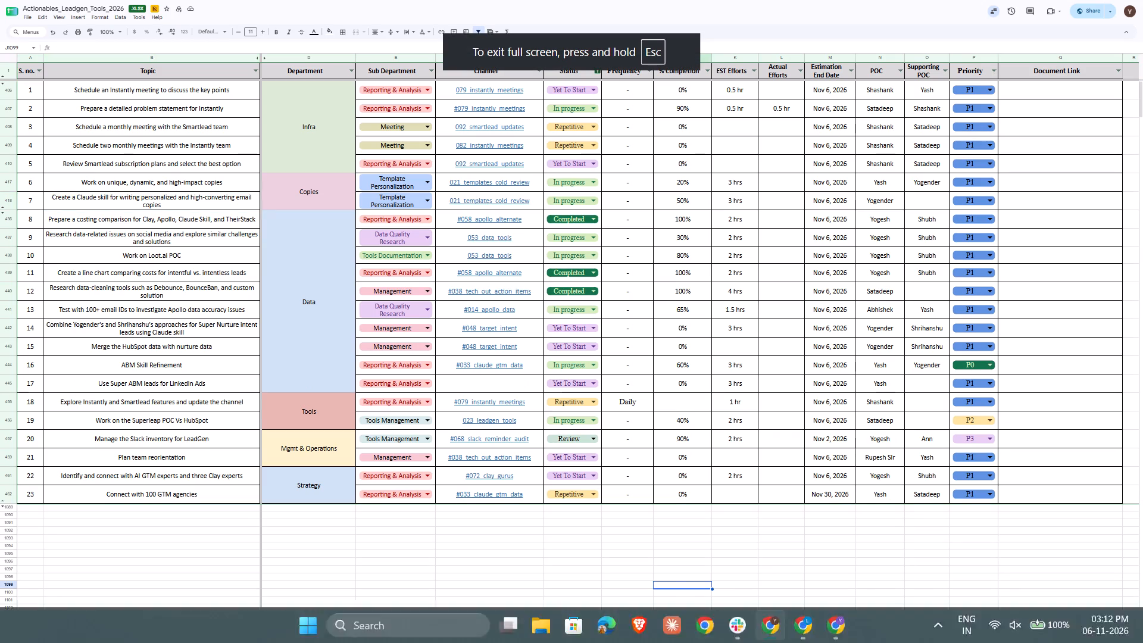
click(670, 23)
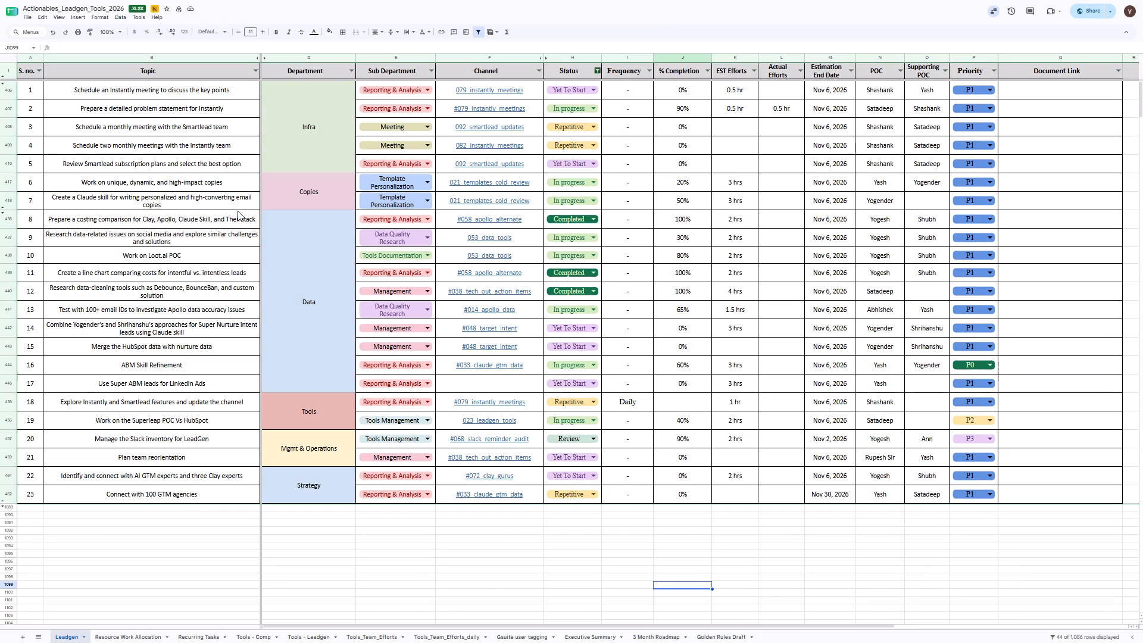
key(shift+super+s)
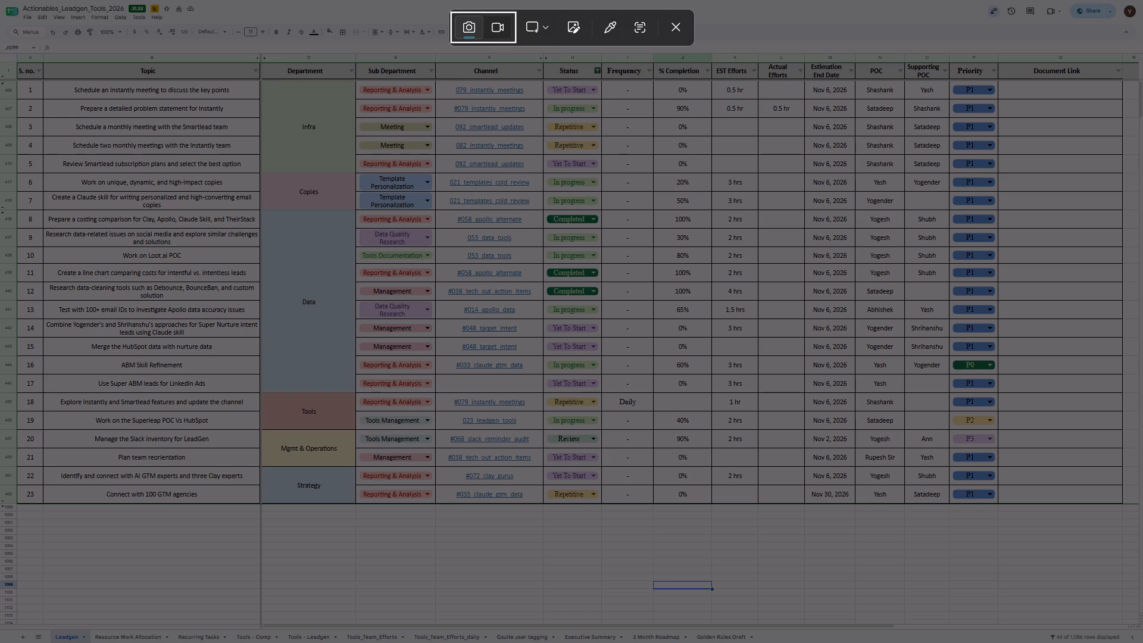
drag(14, 60, 888, 474)
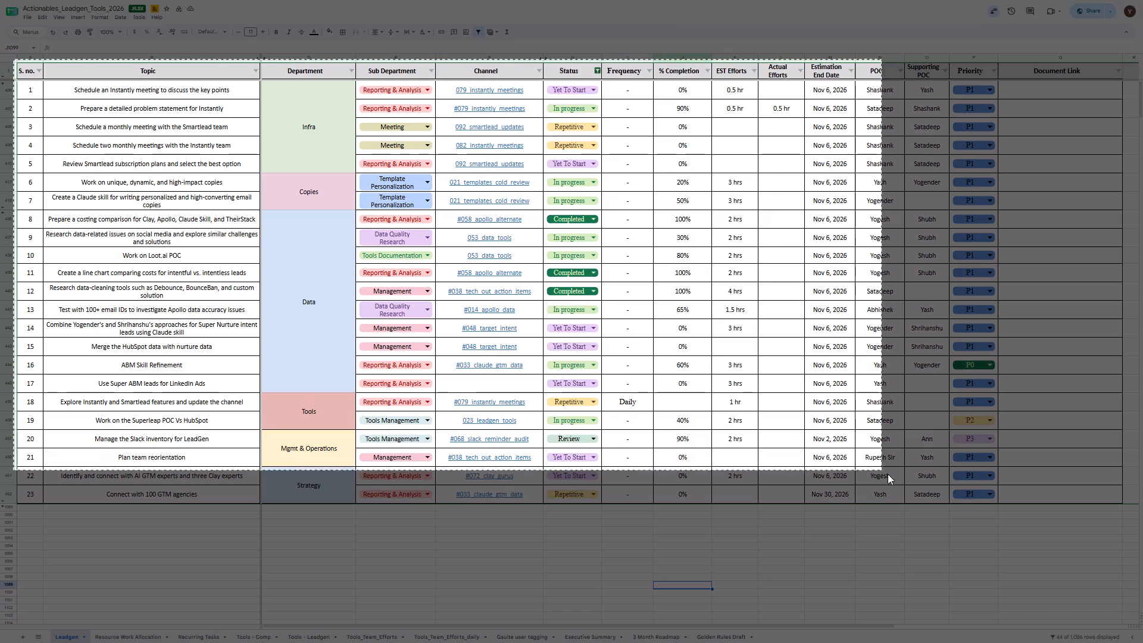
drag(888, 474, 1137, 505)
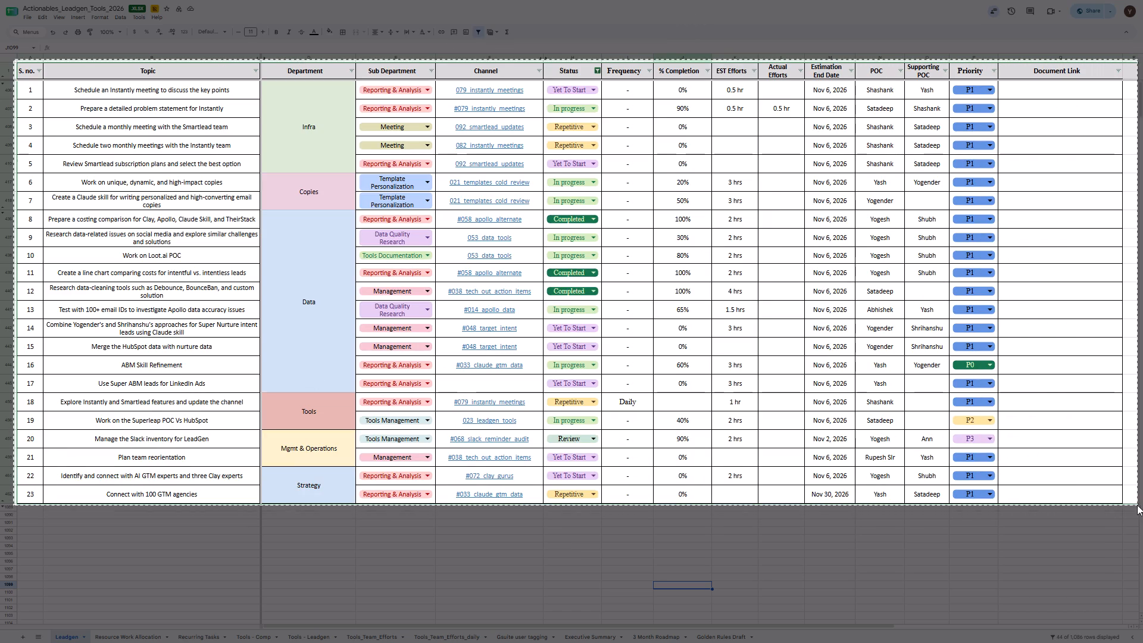
drag(1137, 505, 1127, 507)
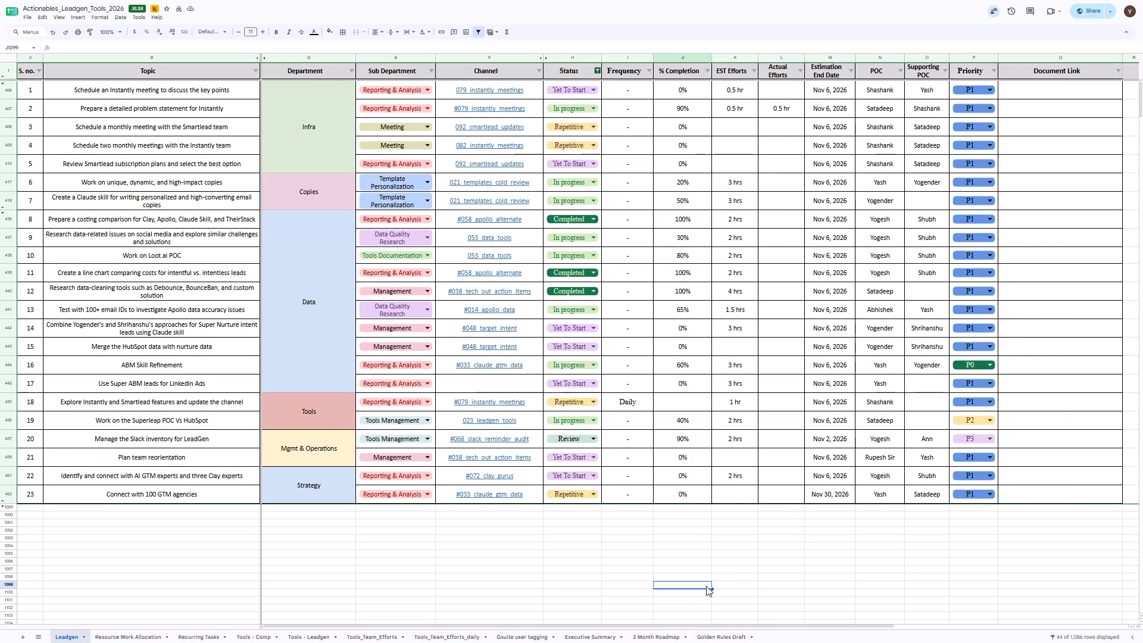
key(Escape)
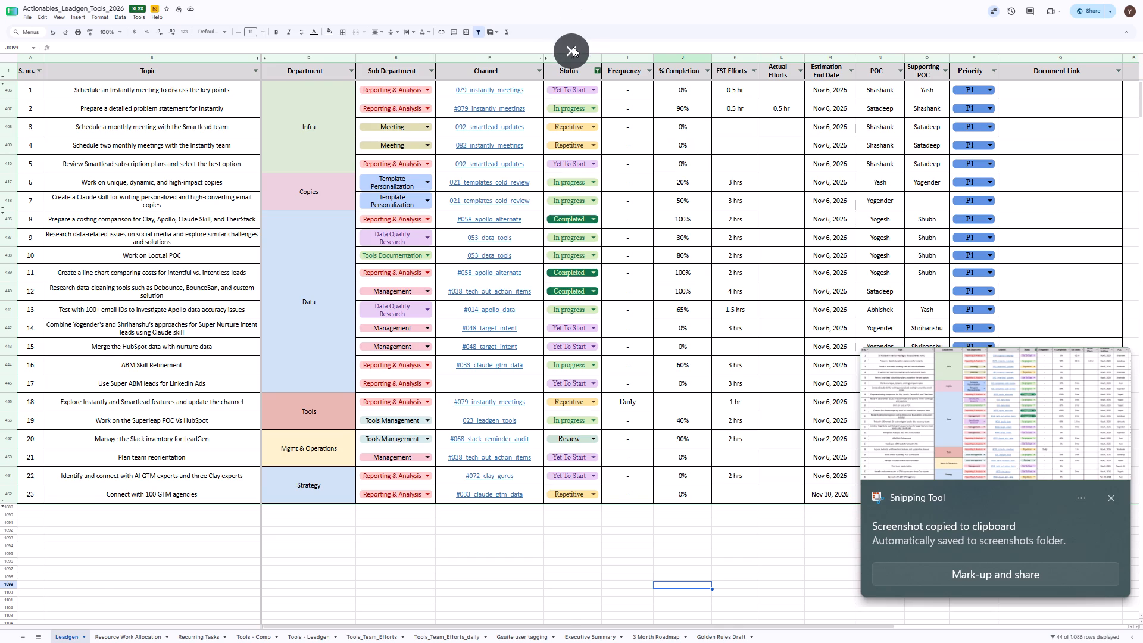
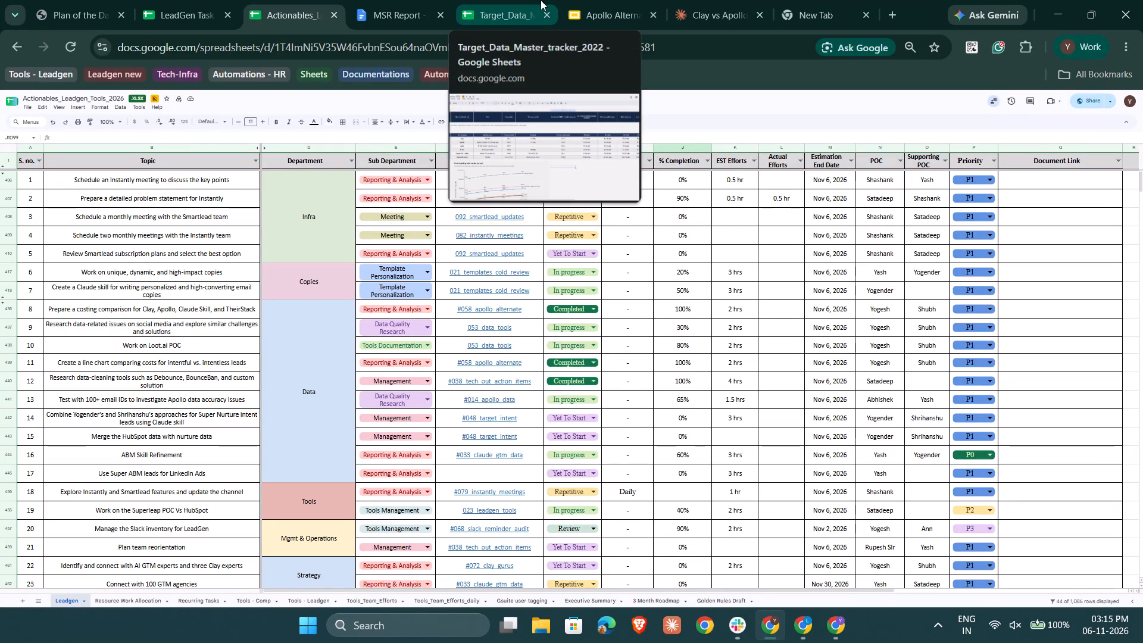
Review the Leadgen task list against the Apollo Alternatives Evaluation slide on cost per valid email and the Target_Data_Master_tracker_2022 Comparison Table.
click(485, 0)
click(405, 0)
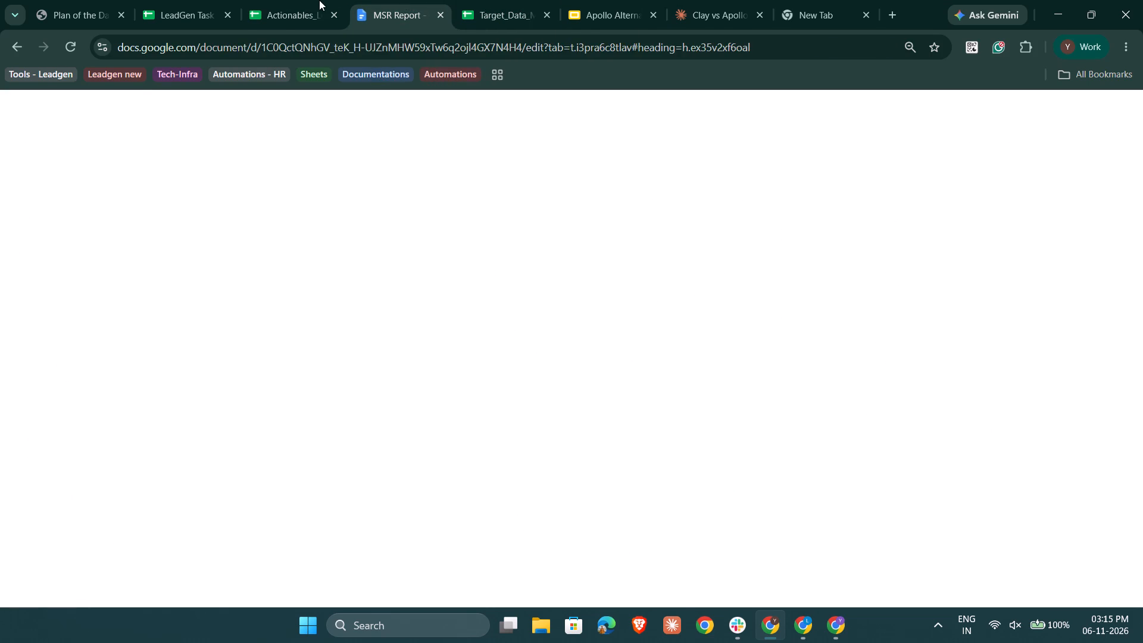
click(317, 0)
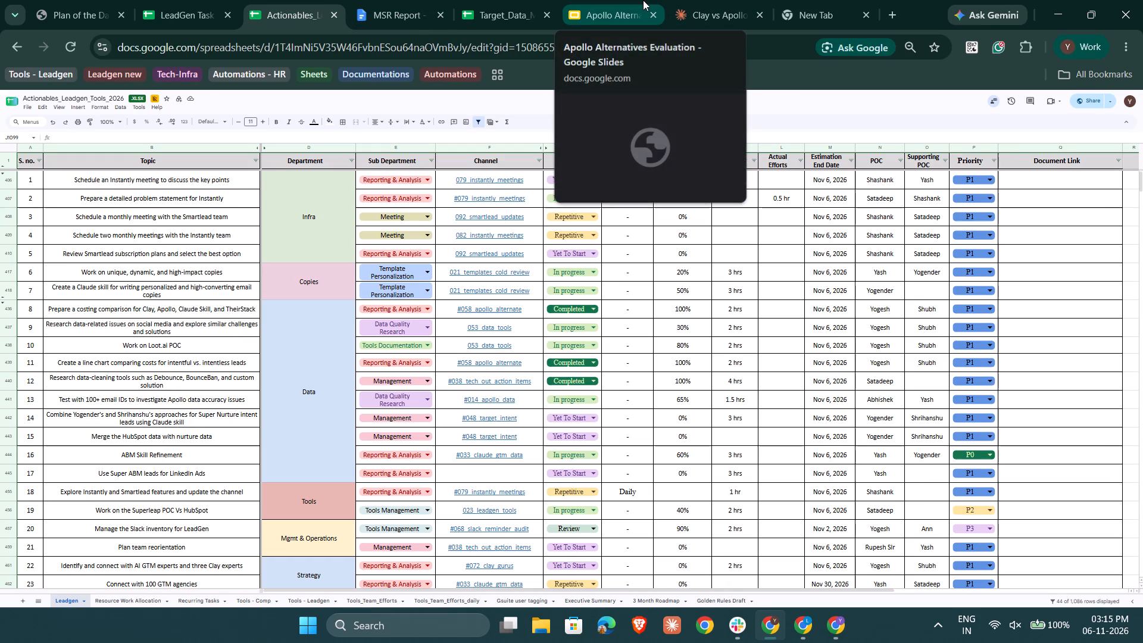
click(611, 0)
click(315, 0)
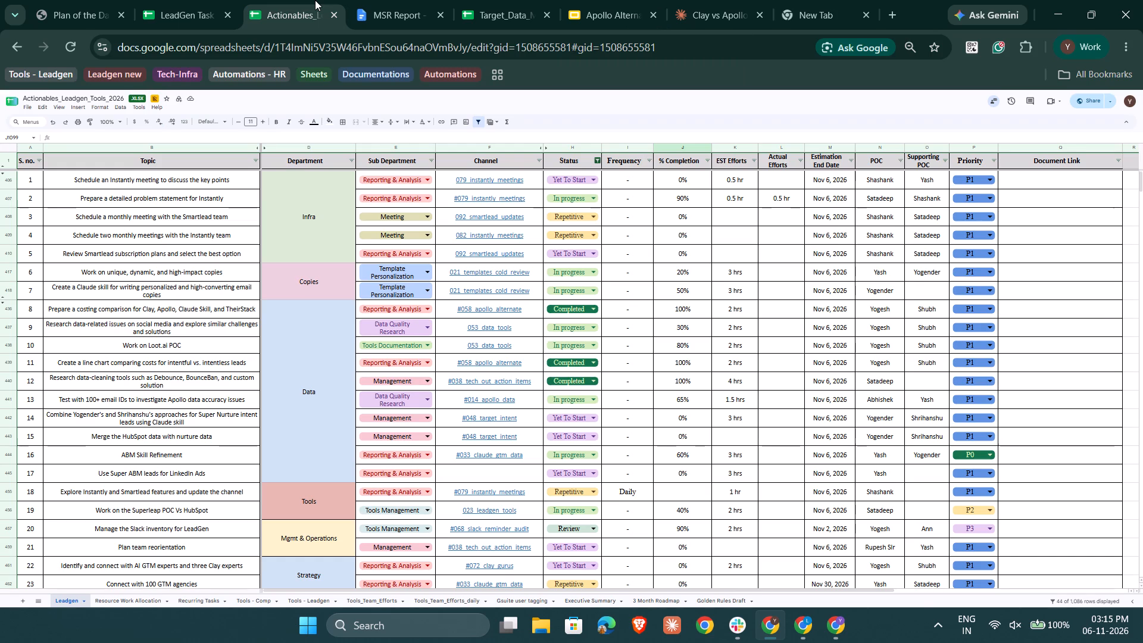
click(592, 0)
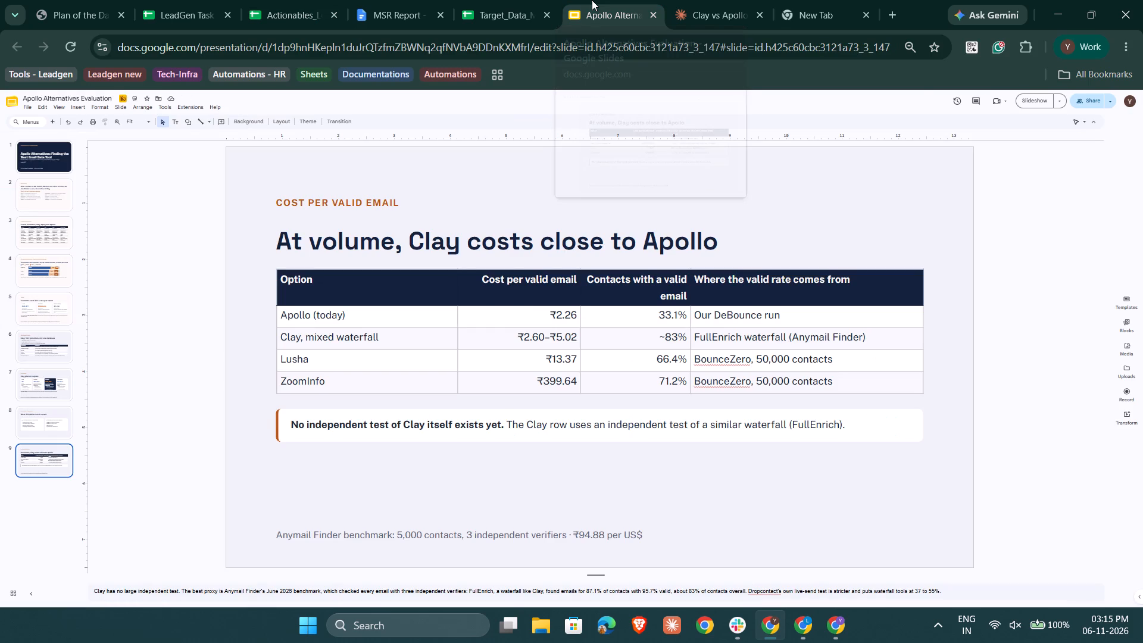
click(380, 0)
click(250, 0)
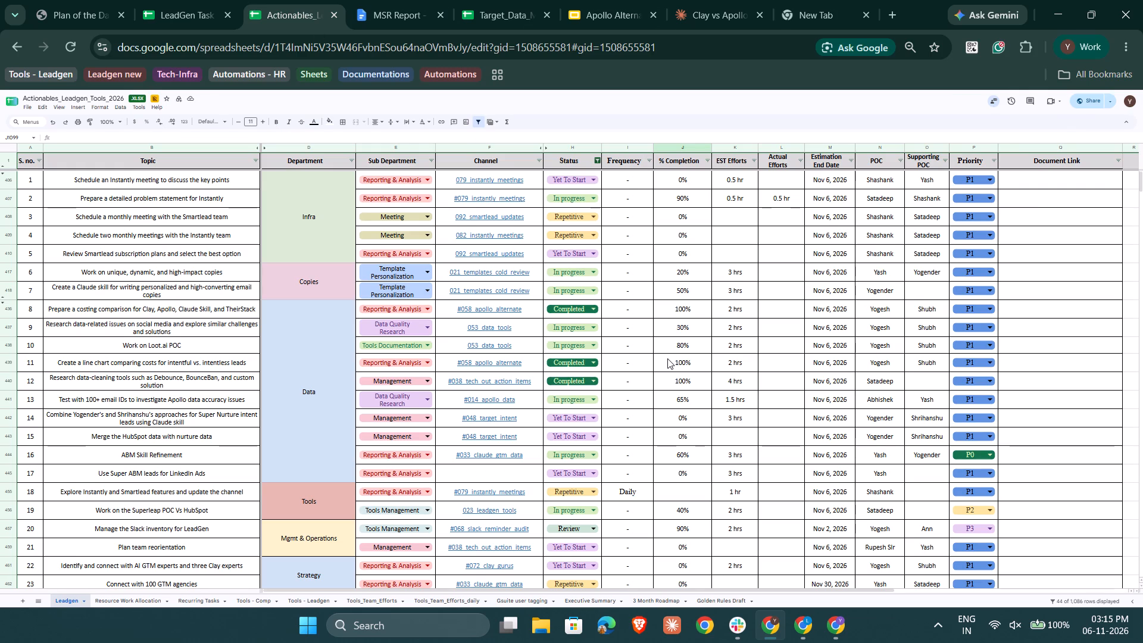
scroll(667, 358, down, 2)
scroll(592, 400, up, 3)
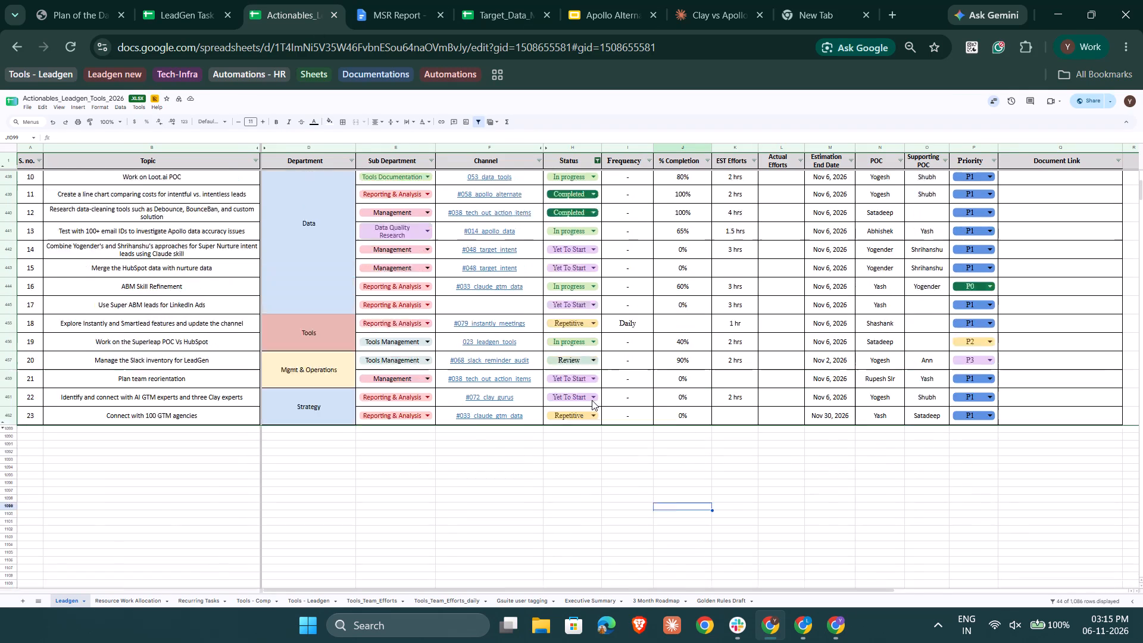
scroll(592, 400, up, 1)
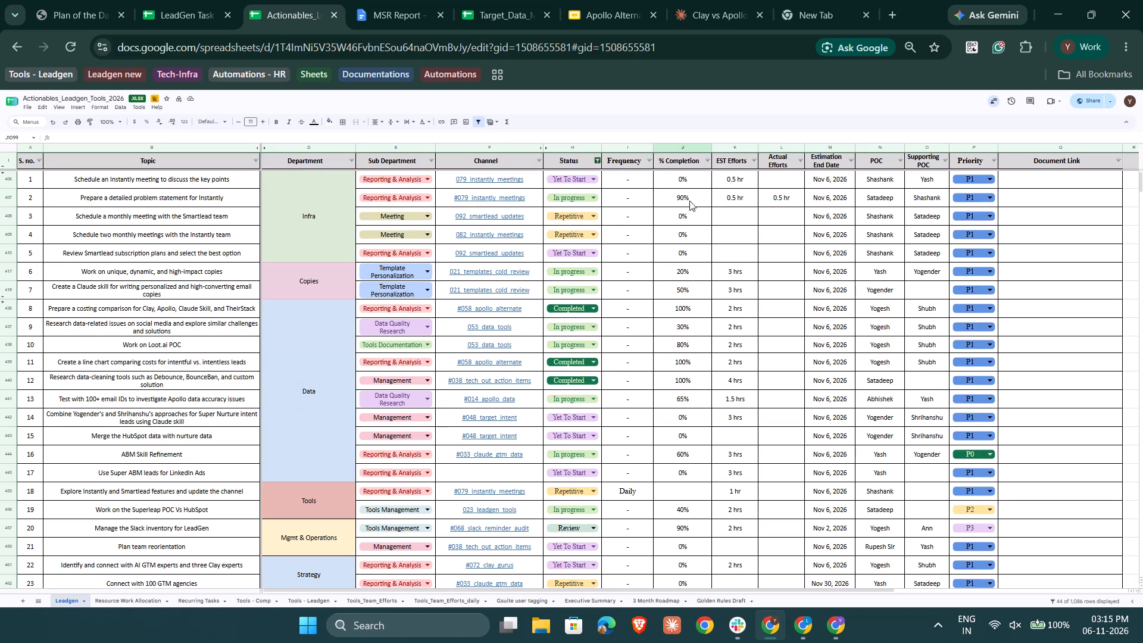
click(601, 0)
click(495, 0)
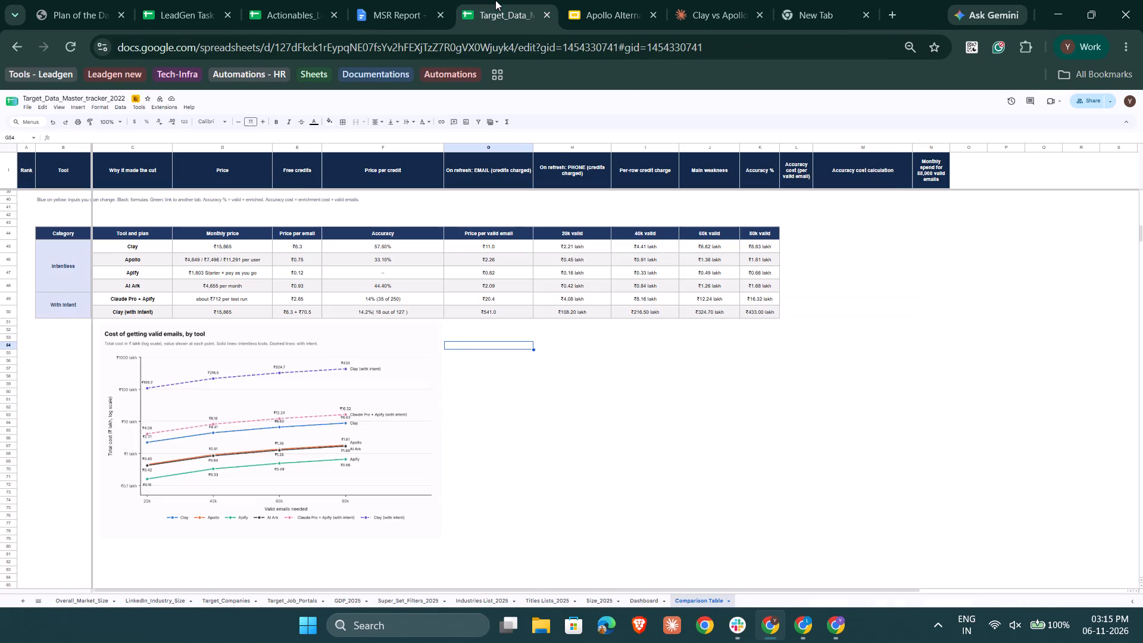
click(301, 0)
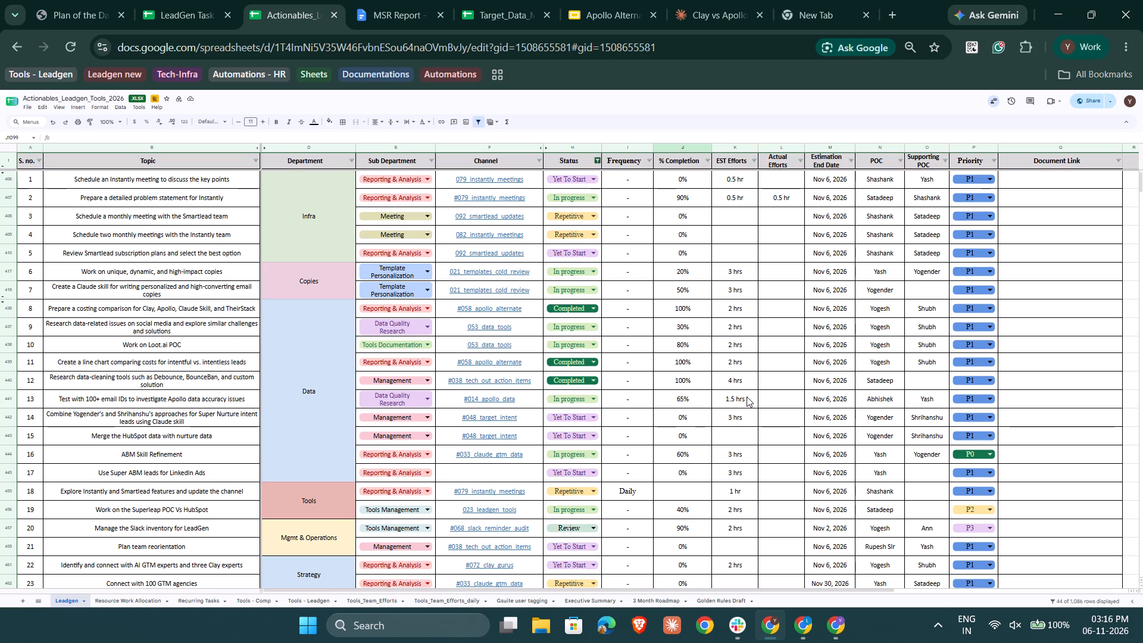
scroll(701, 482, down, 1)
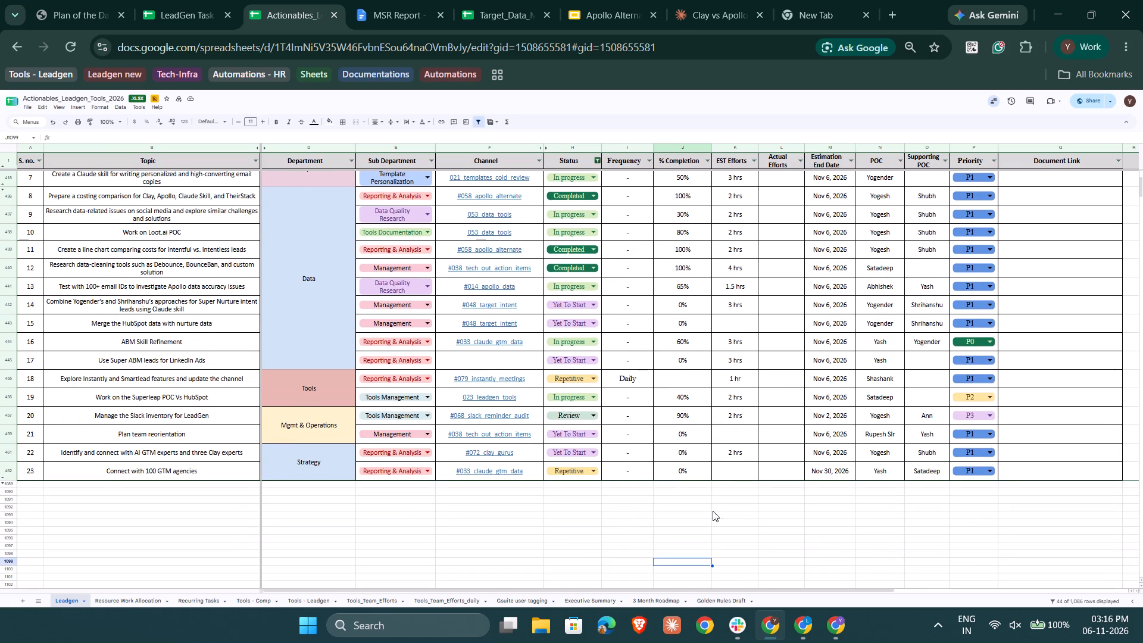
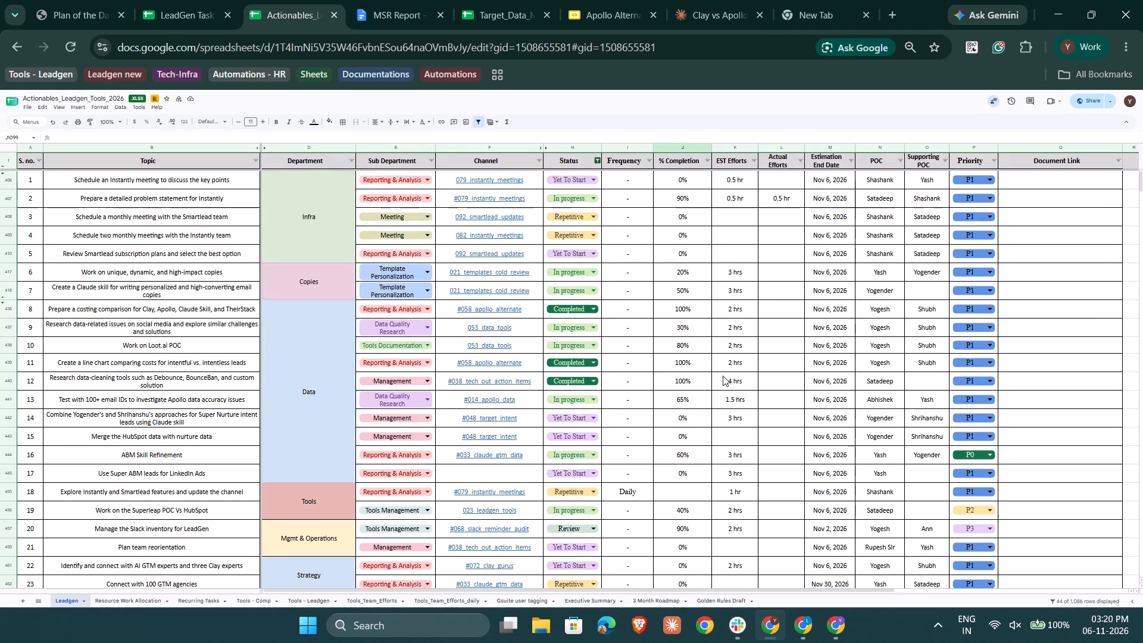
click(468, 0)
click(421, 0)
click(316, 0)
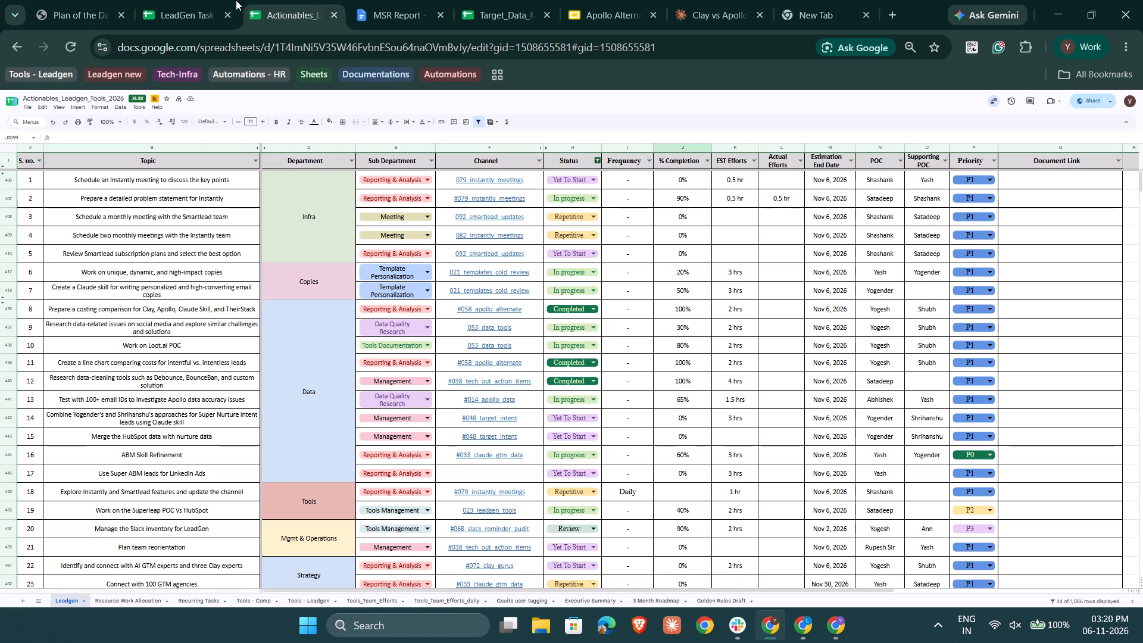
click(171, 0)
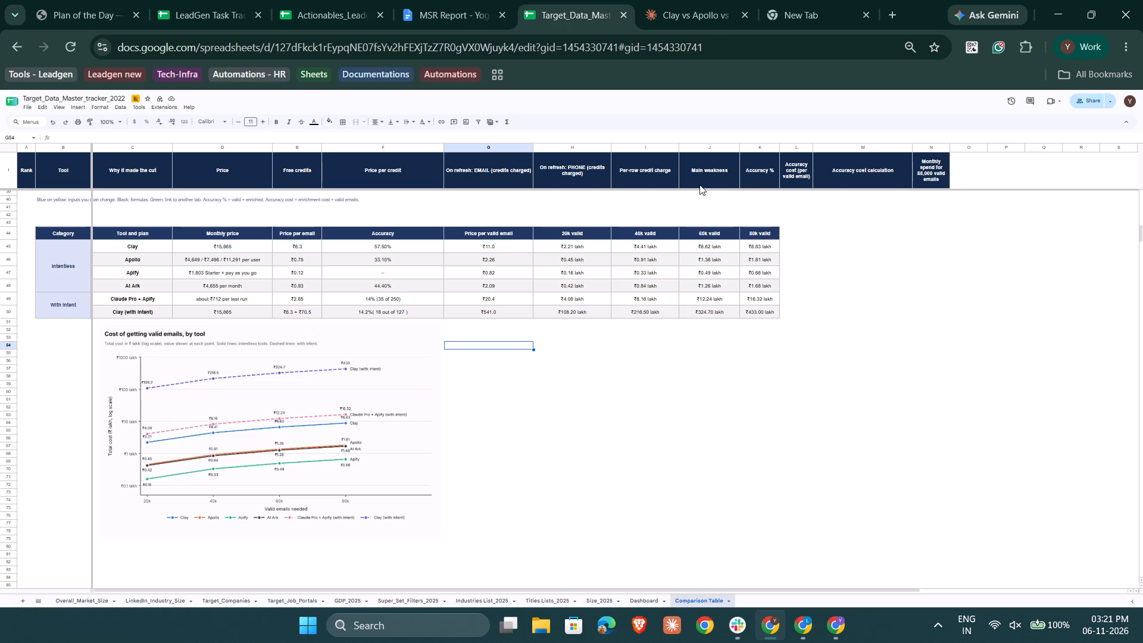
click(447, 0)
click(557, 0)
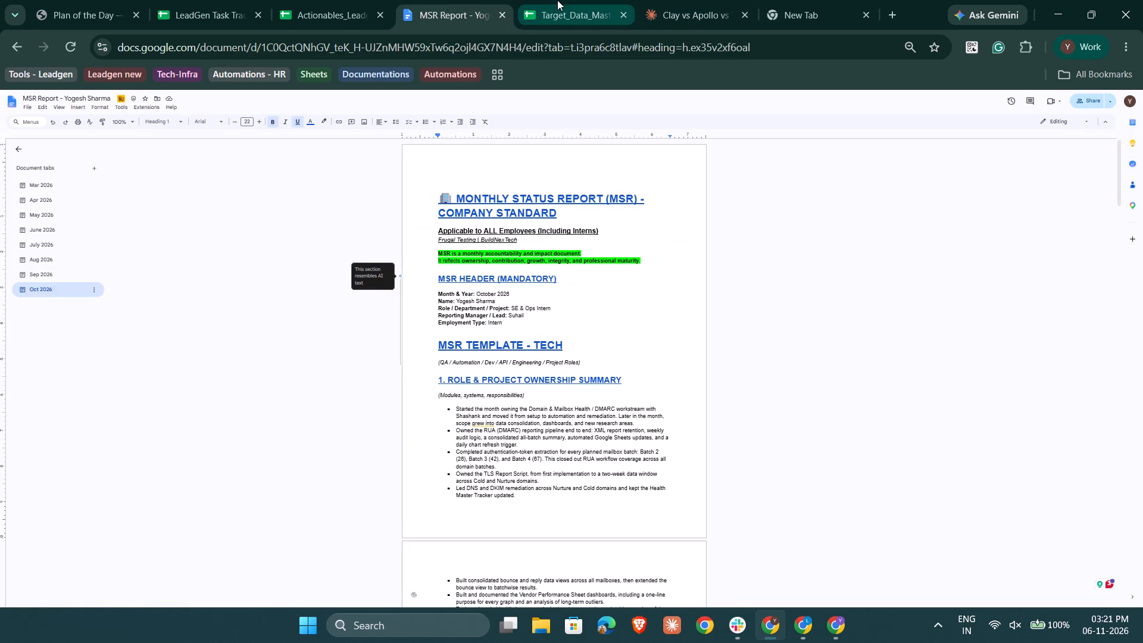
click(302, 0)
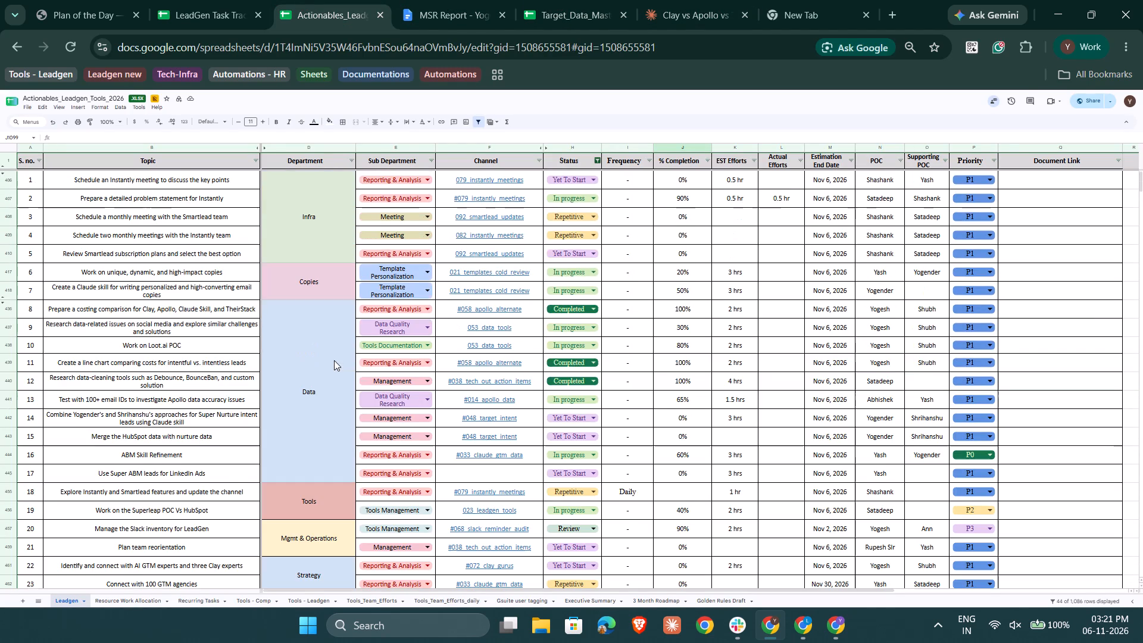
click(226, 0)
click(307, 0)
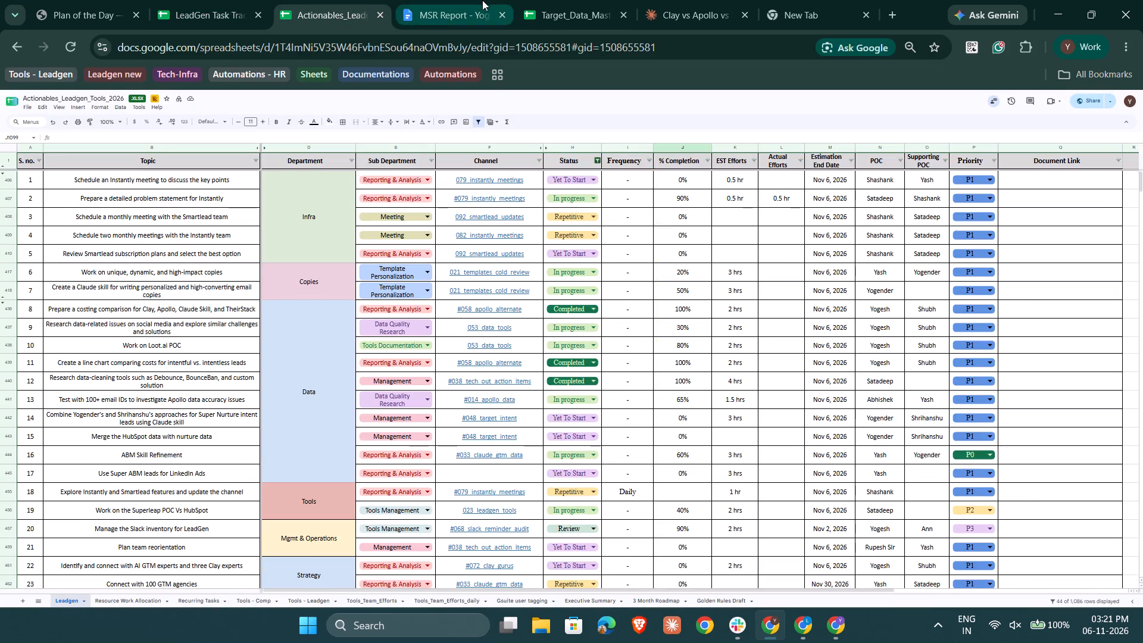
click(482, 0)
click(594, 0)
click(691, 0)
click(772, 0)
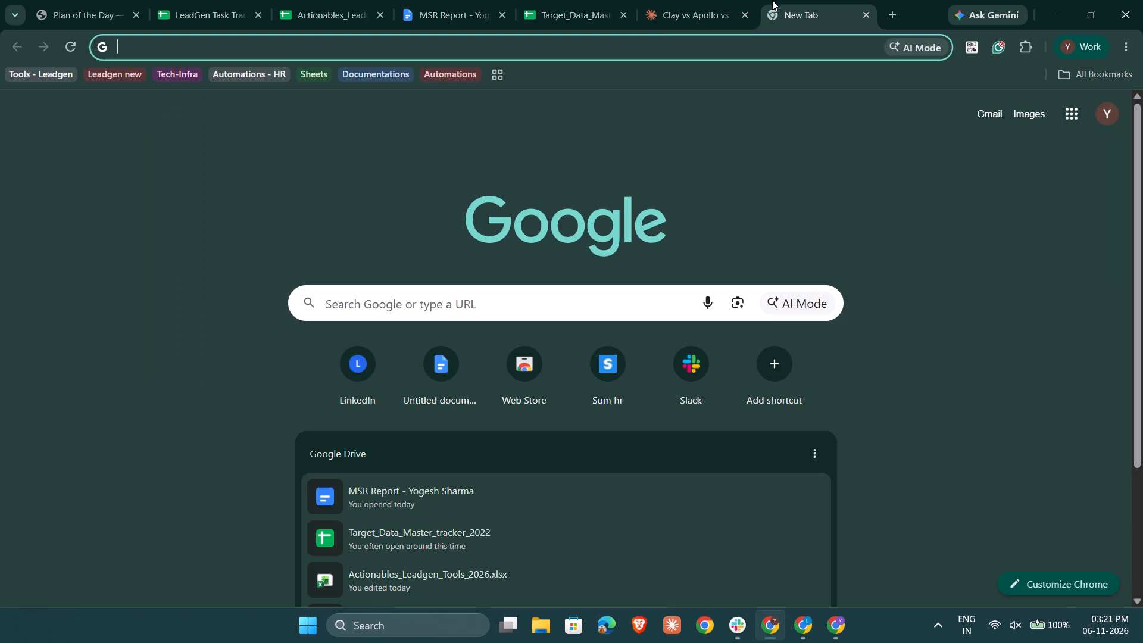
click(699, 0)
click(566, 0)
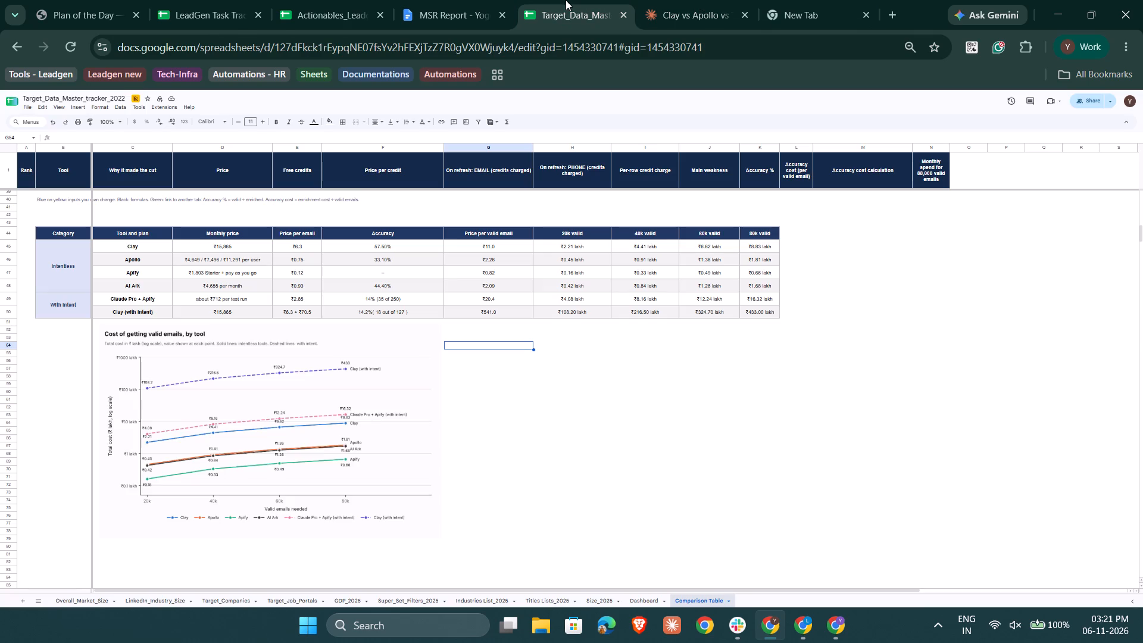
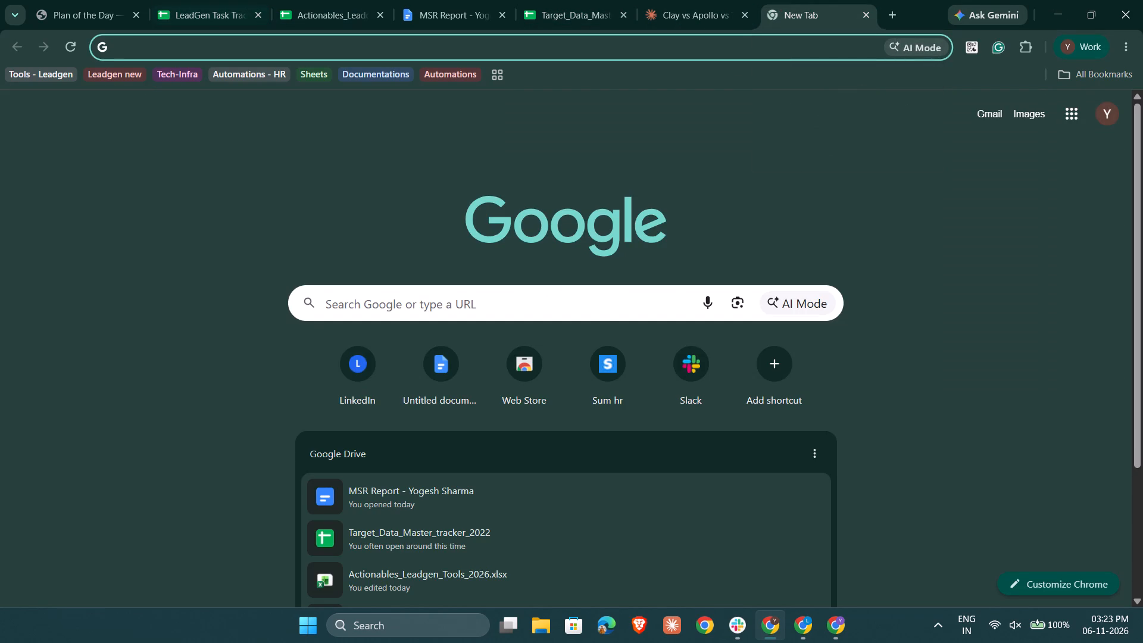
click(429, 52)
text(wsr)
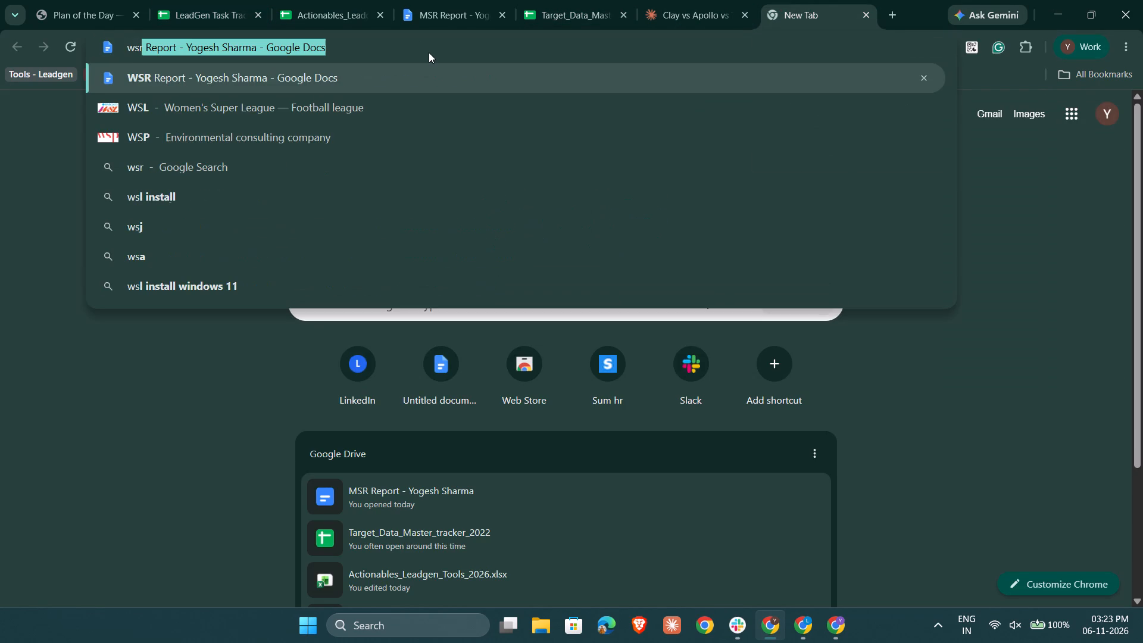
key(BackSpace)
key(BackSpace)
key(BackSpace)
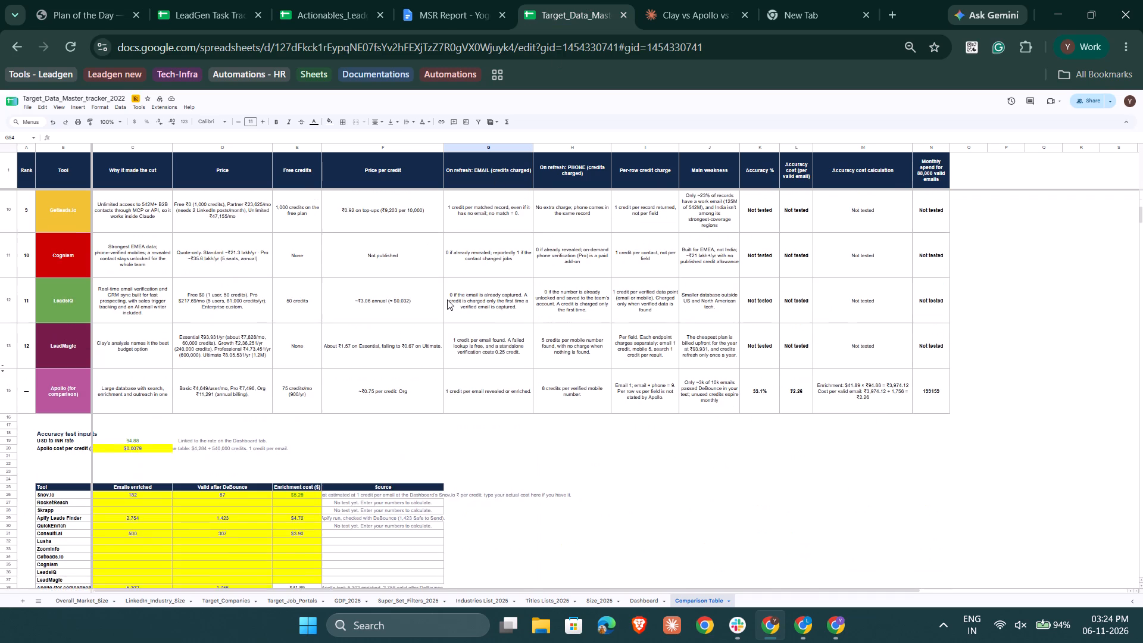
click(437, 0)
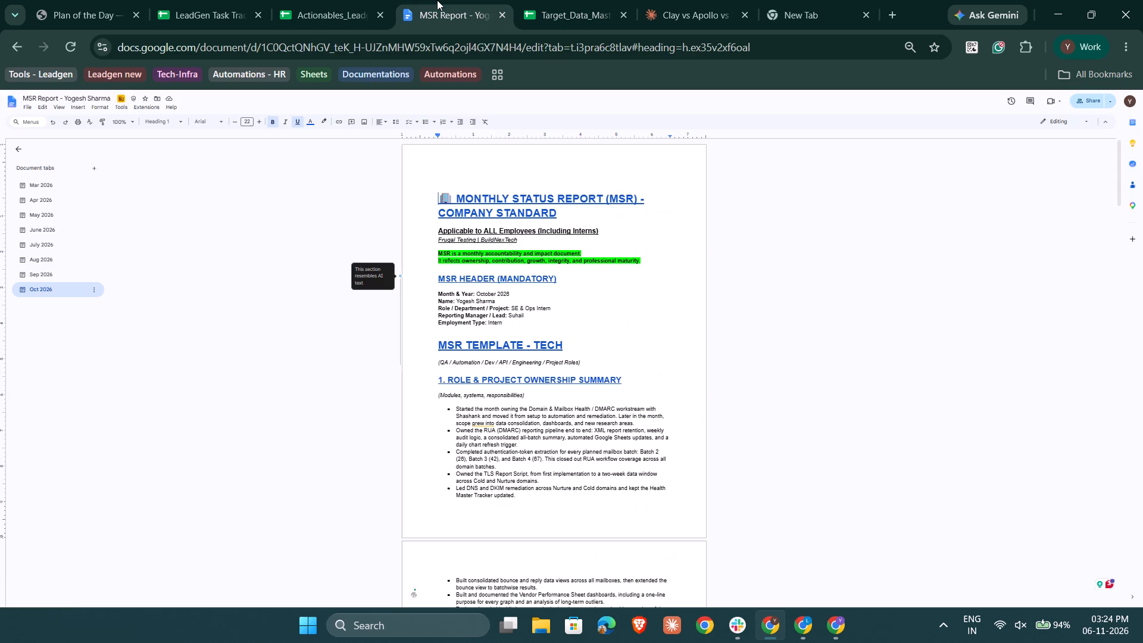
Open the WSR Report document by searching for wsr and place its browser tab right after the MSR Report.
click(816, 0)
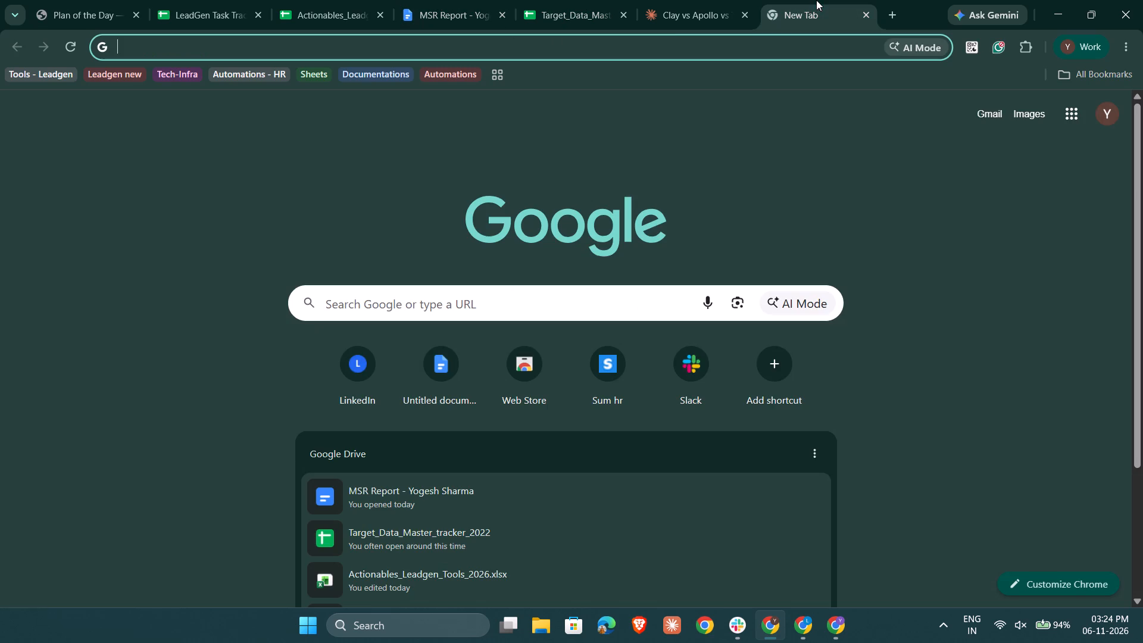
click(579, 56)
text(wsr)
key(Return)
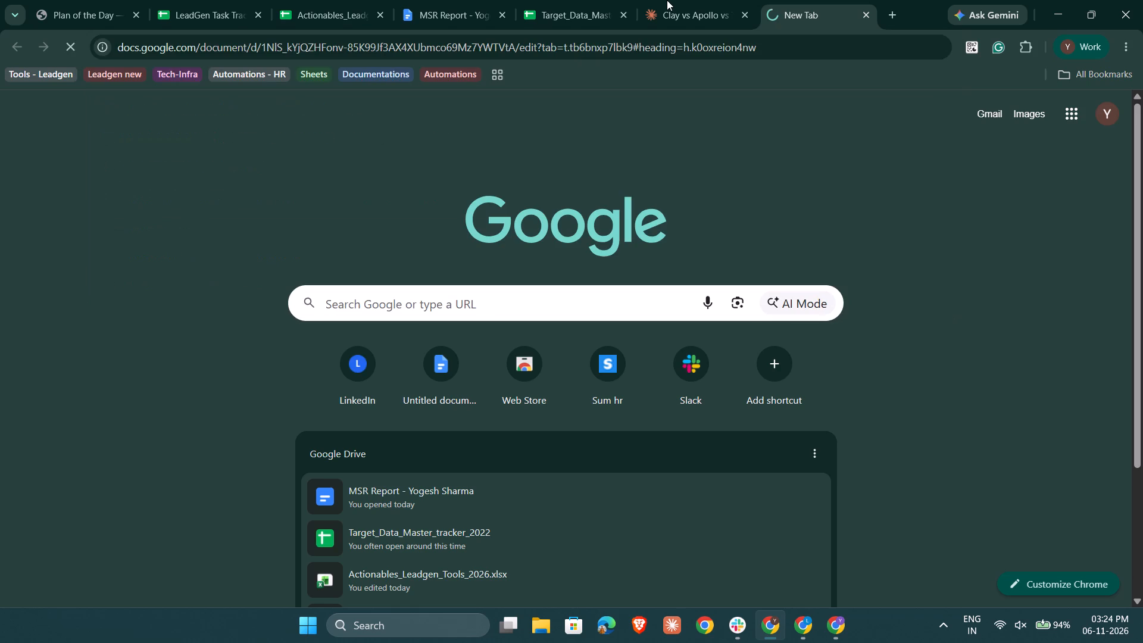
drag(799, 1, 527, 0)
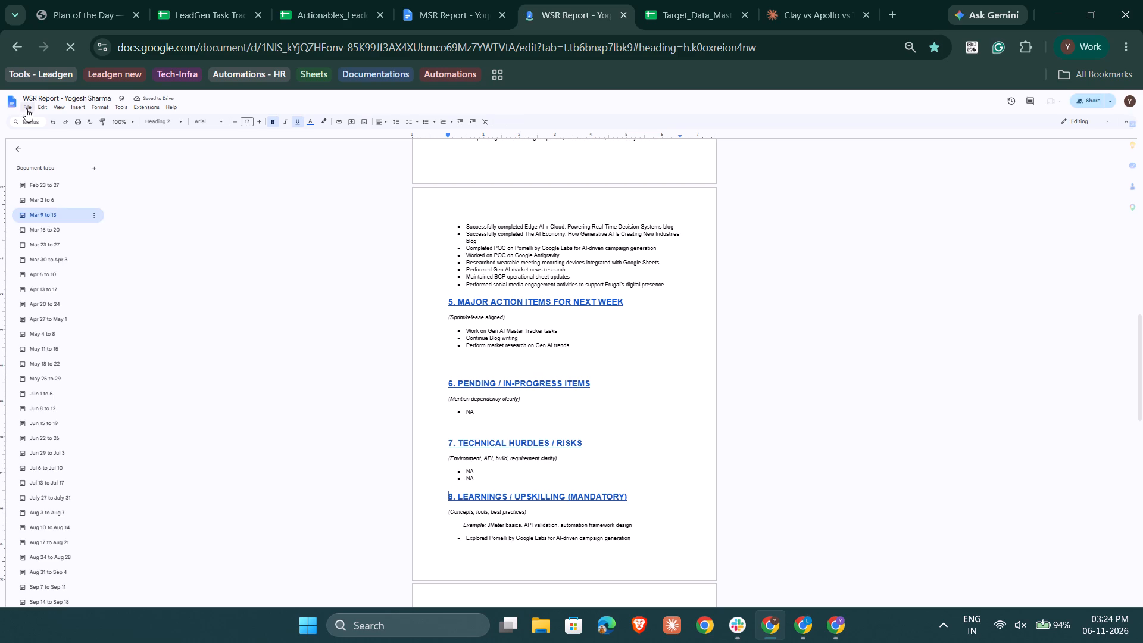
Duplicate the Oct 26 to Oct 30 document tab in the WSR Report and look over the copy.
scroll(67, 432, down, 8)
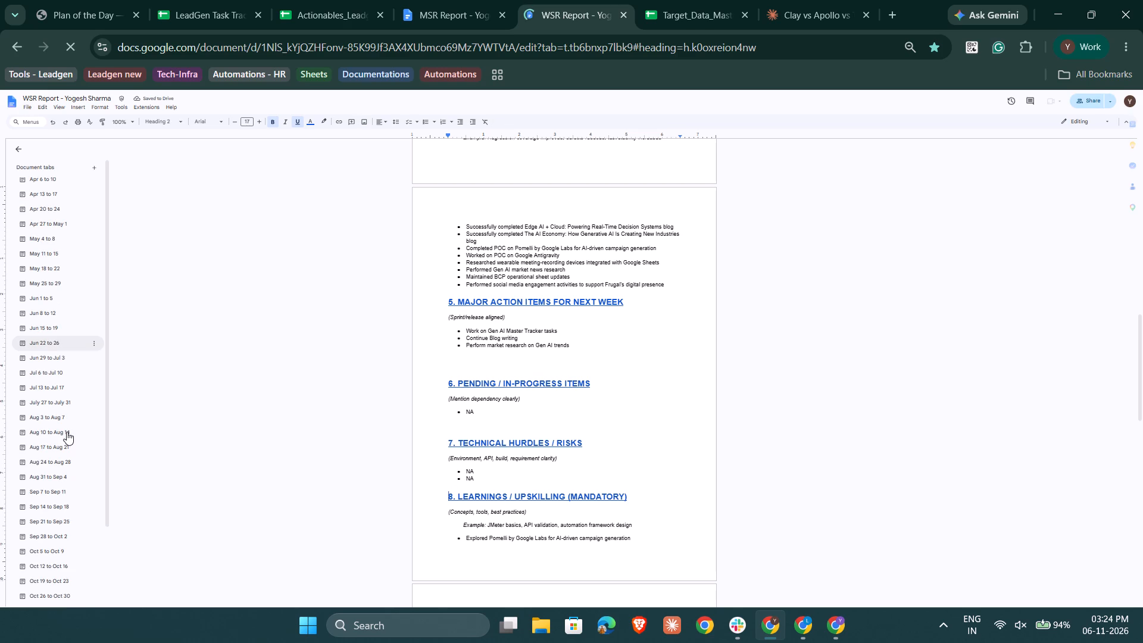
click(93, 597)
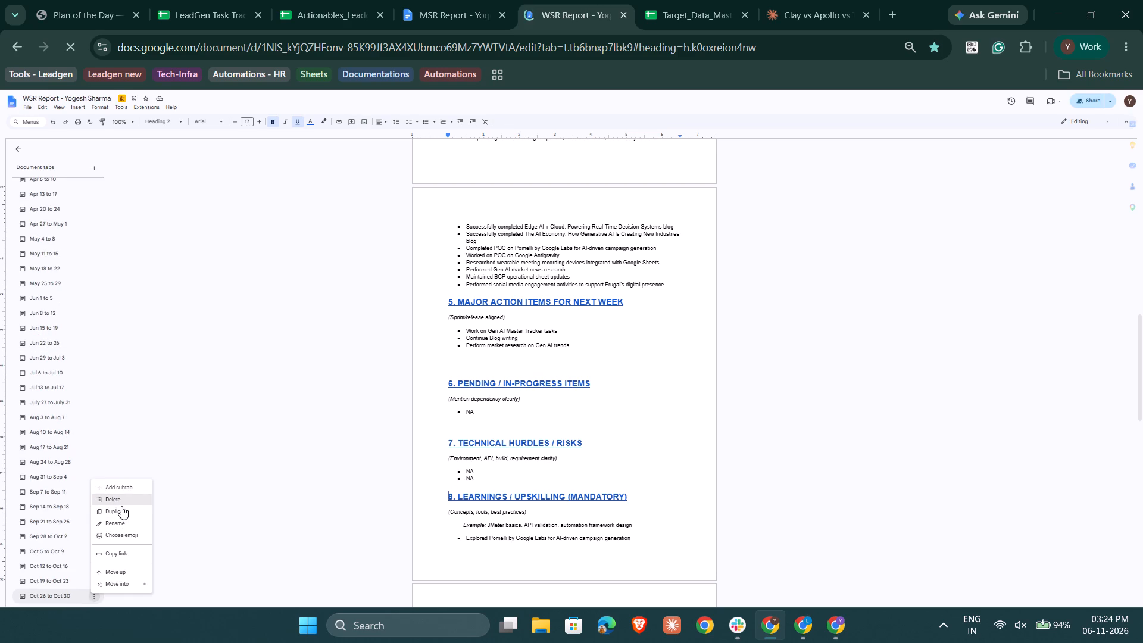
click(126, 509)
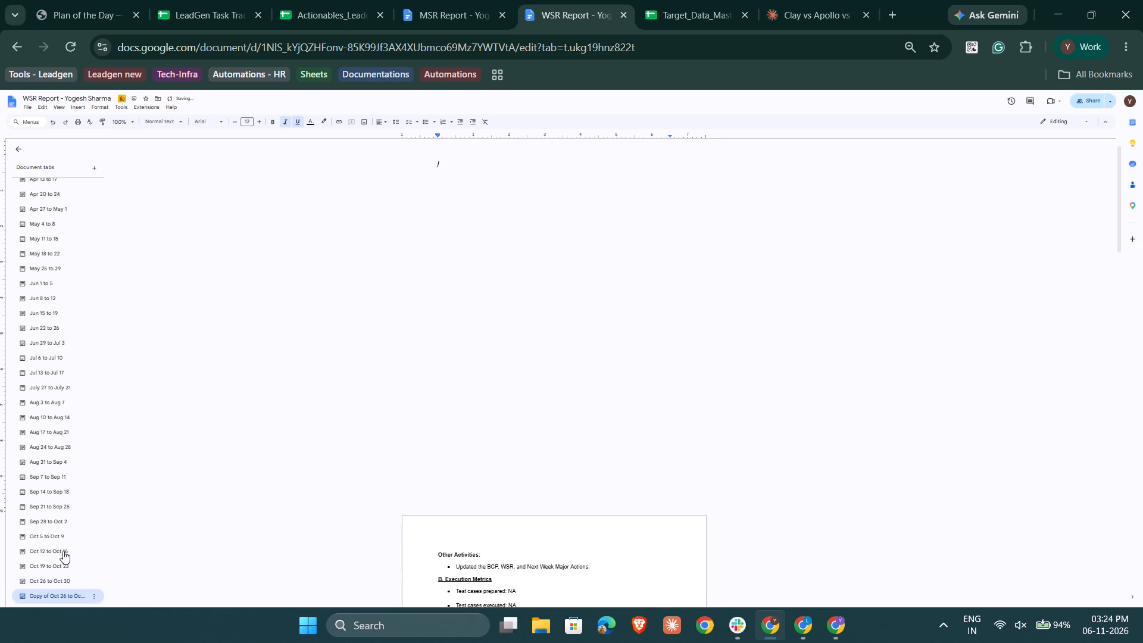
scroll(63, 551, down, 3)
scroll(354, 467, down, 2)
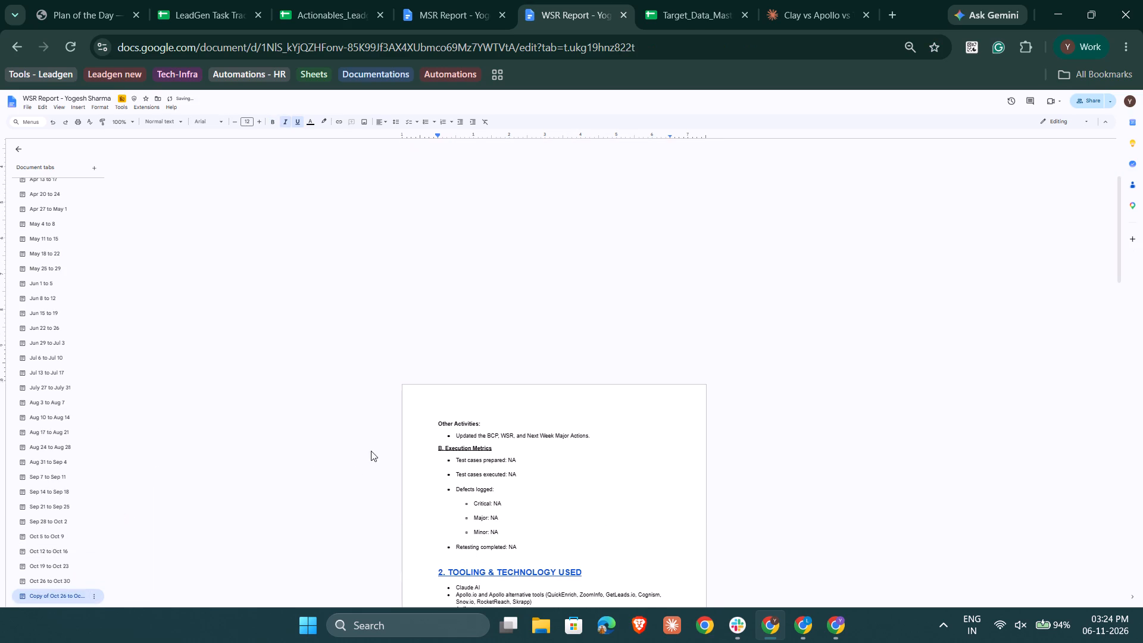
scroll(459, 366, up, 7)
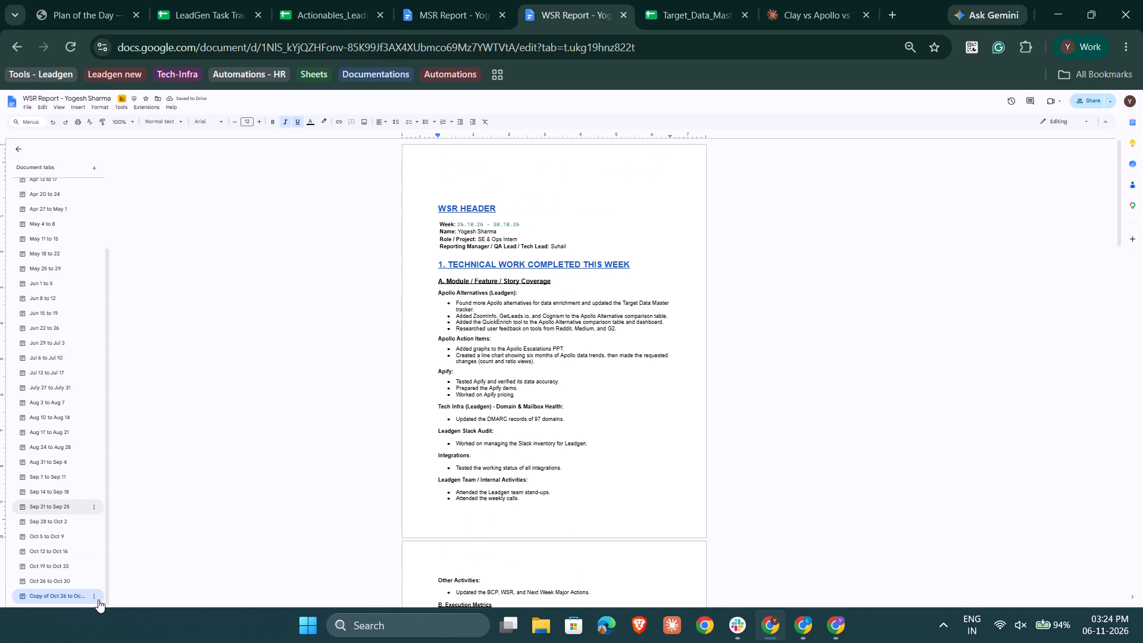
Reset the WSR Report's browser page zoom to 100%.
click(910, 52)
click(916, 85)
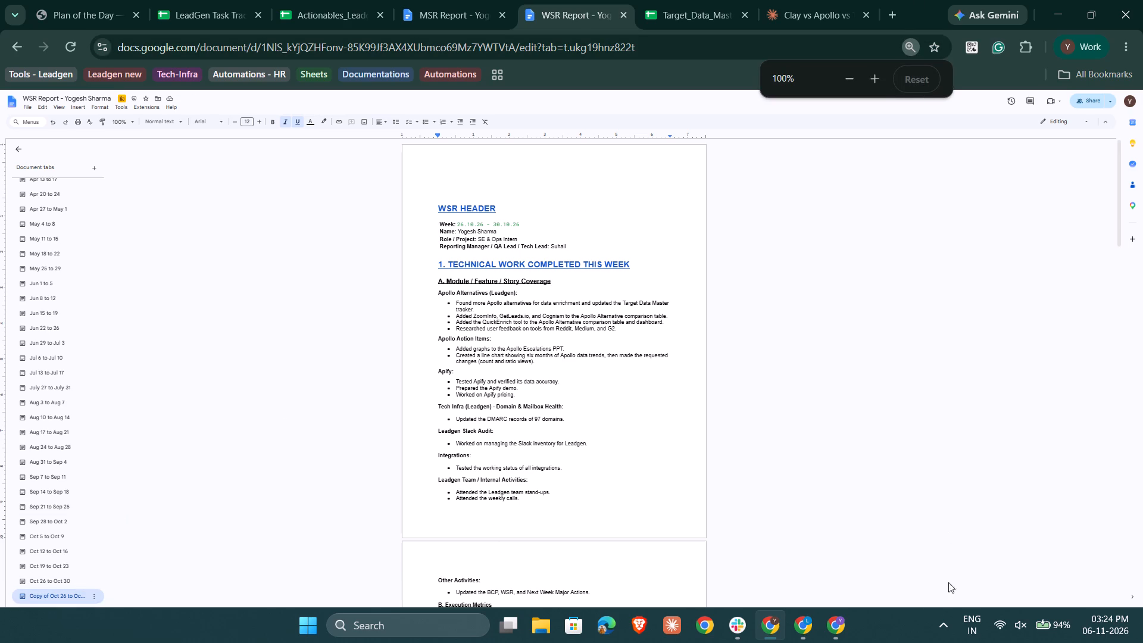
Show the hidden system tray icons.
click(941, 626)
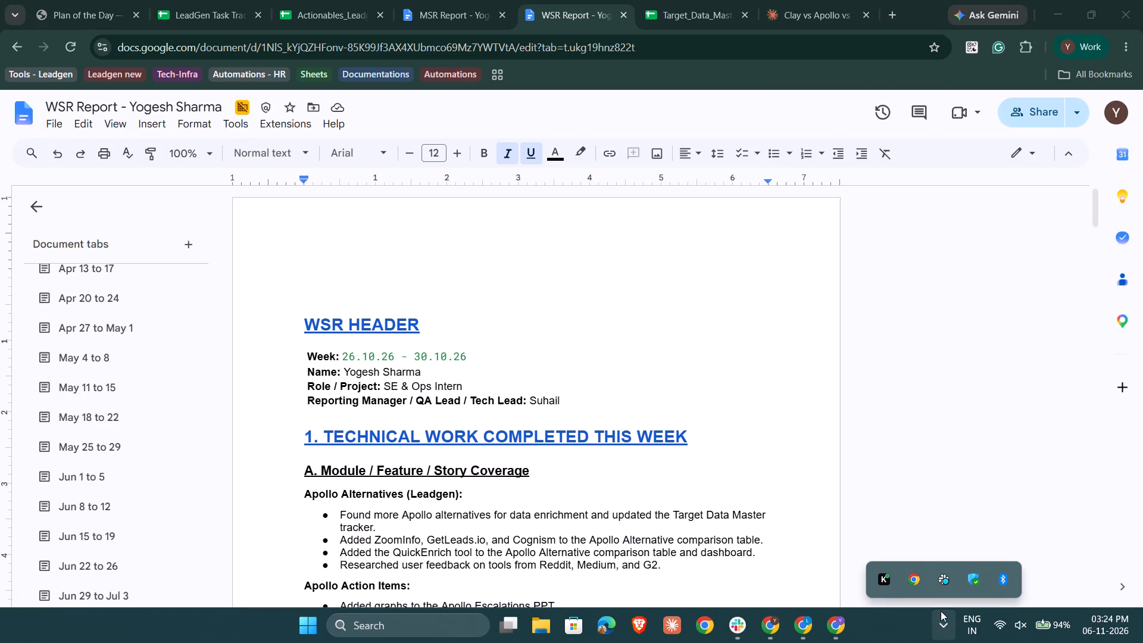